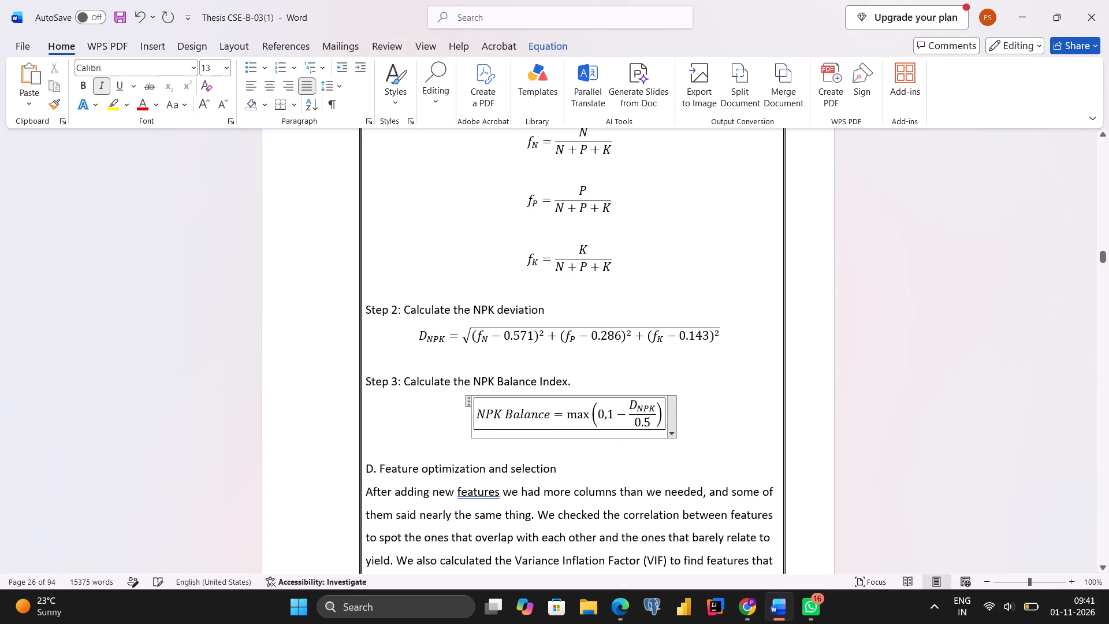
{"action": "left_click", "coordinate": [704, 410]}
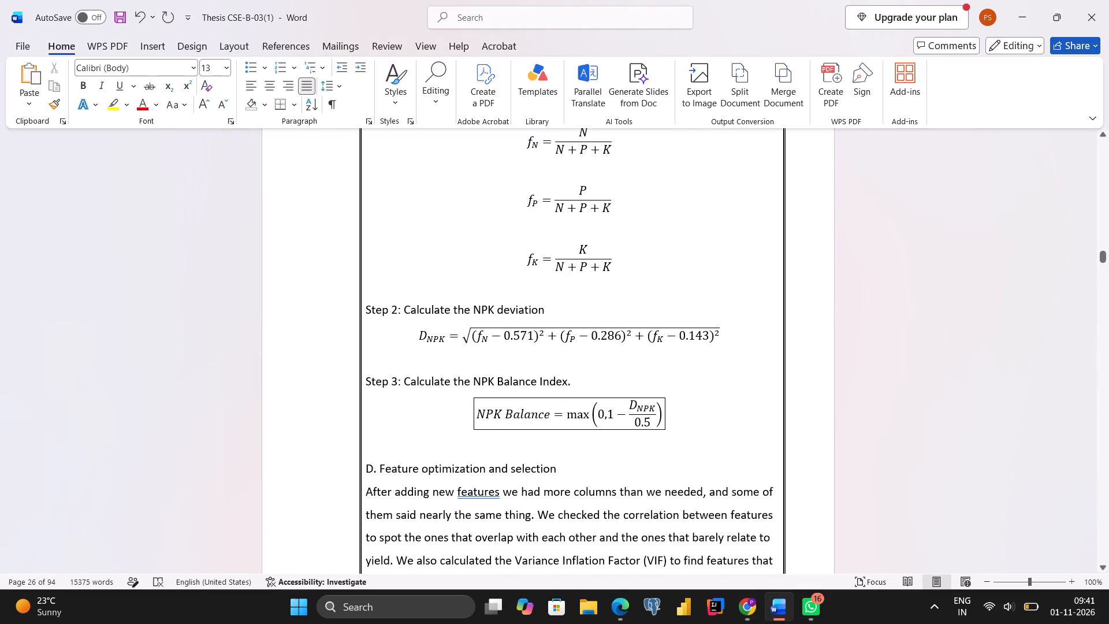
{"action": "key", "text": "Return"}
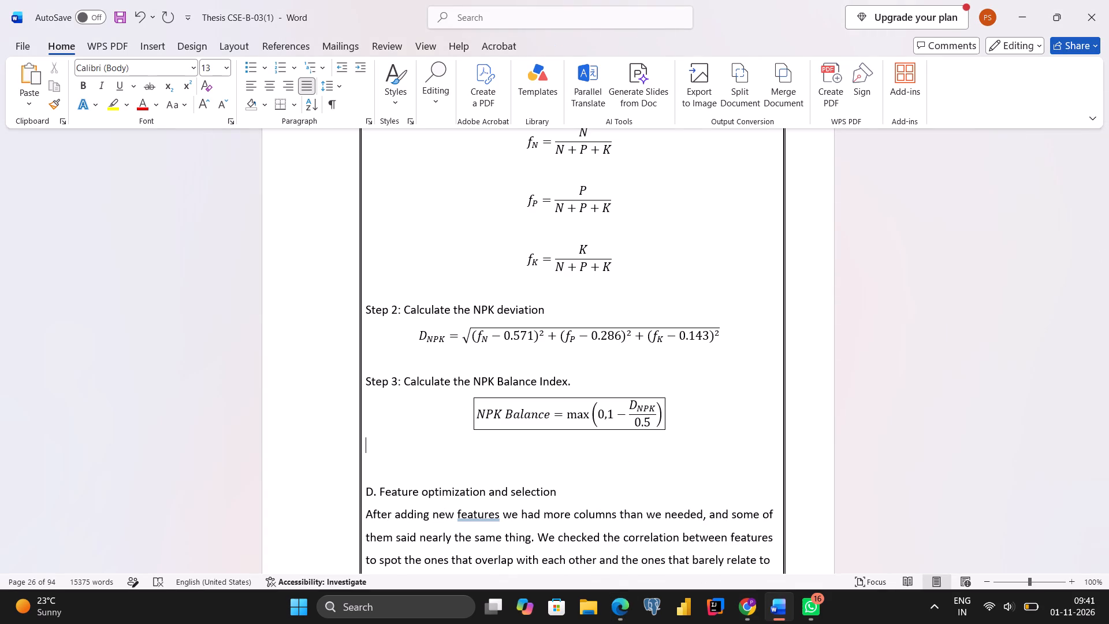
Add the line "where," with a lowercase w below the NPK Balance formula, with a new line under it.
{"action": "key", "text": "BackSpace"}
{"action": "type", "text": "where"}
{"action": "key", "text": "comma"}
{"action": "key", "text": "Return"}
{"action": "key", "text": "space"}
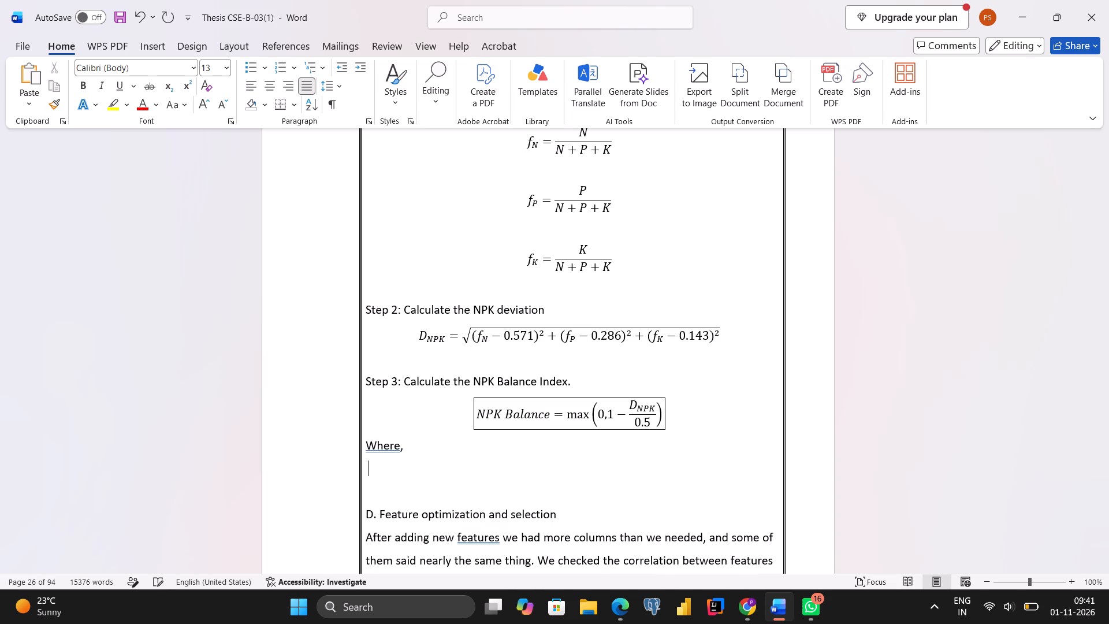
{"action": "left_click", "coordinate": [377, 448]}
{"action": "key", "text": "BackSpace"}
{"action": "key", "text": "w"}
Add the indented definition "N = Nitrogen" under "where," with spaces around the equals sign, and start a new line.
{"action": "left_click", "coordinate": [390, 470]}
{"action": "key", "text": "space"}
{"action": "key", "text": "space"}
{"action": "key", "text": "space"}
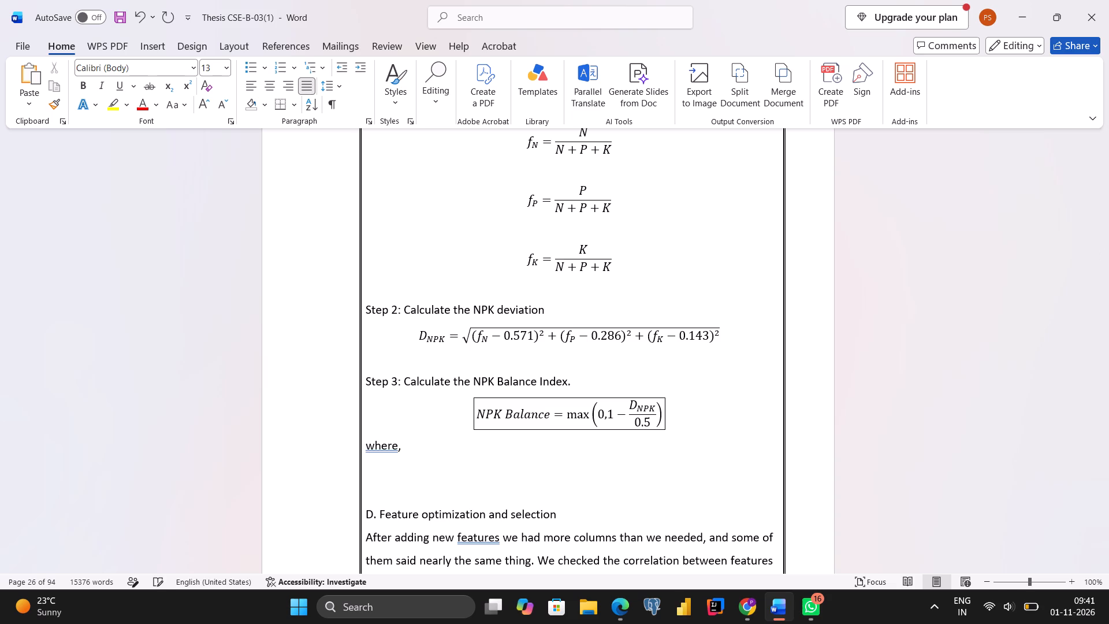
{"action": "type", "text": "="}
{"action": "key", "text": "space"}
{"action": "scroll", "coordinate": [390, 470], "scroll_direction": "up", "scroll_amount": 1}
{"action": "scroll", "coordinate": [390, 470], "scroll_direction": "down", "scroll_amount": 1}
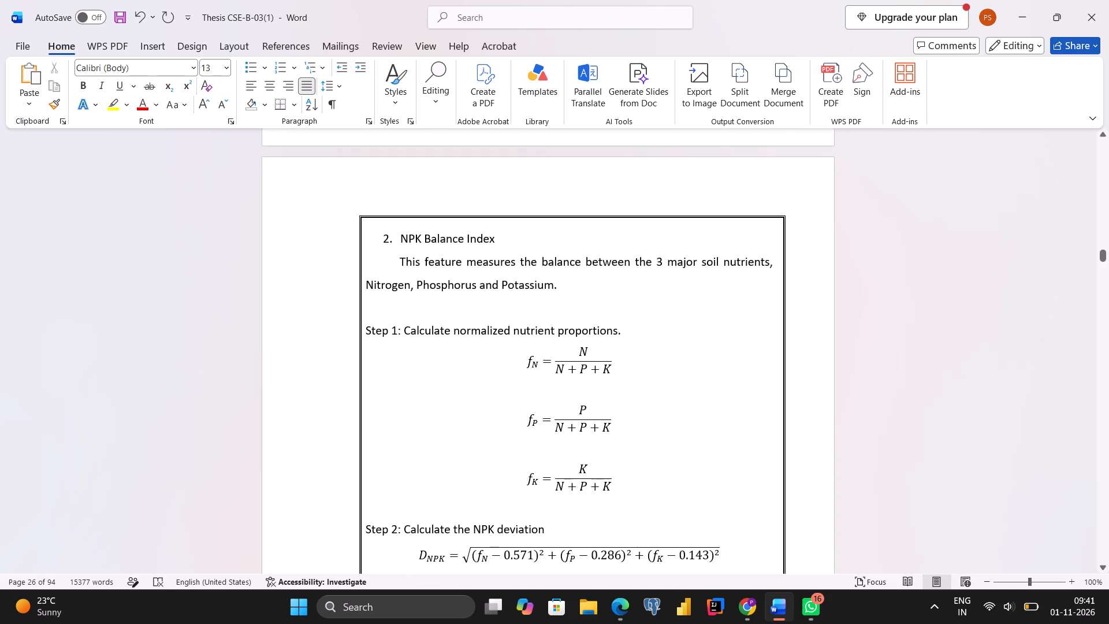
{"action": "scroll", "coordinate": [390, 470], "scroll_direction": "down", "scroll_amount": 1}
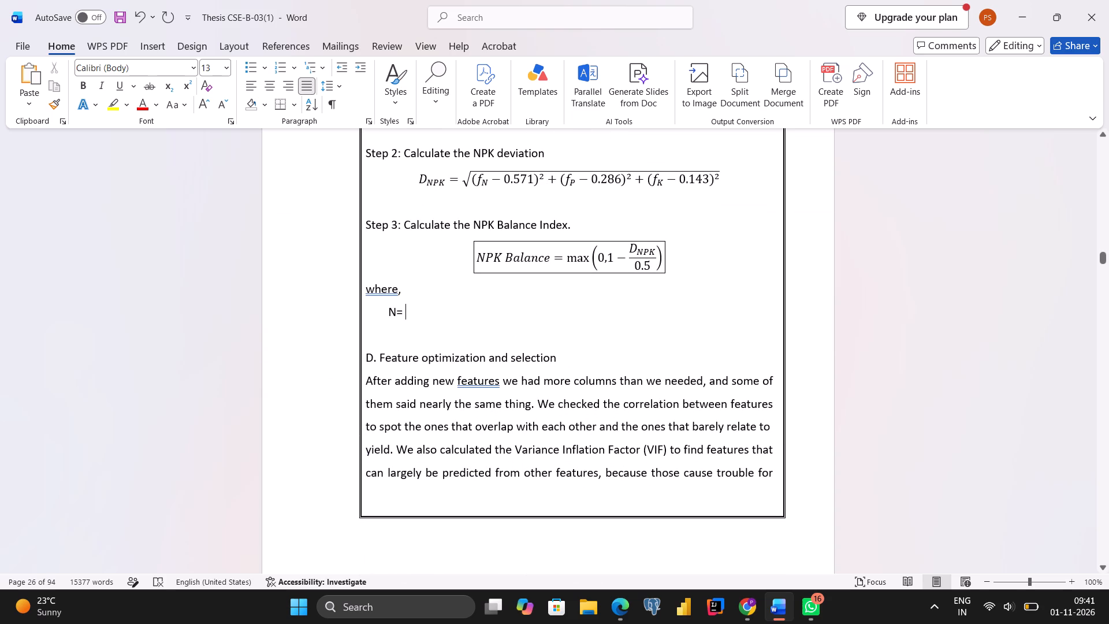
{"action": "left_click", "coordinate": [399, 313]}
{"action": "key", "text": "space"}
{"action": "left_click", "coordinate": [420, 307]}
{"action": "key", "text": "Return"}
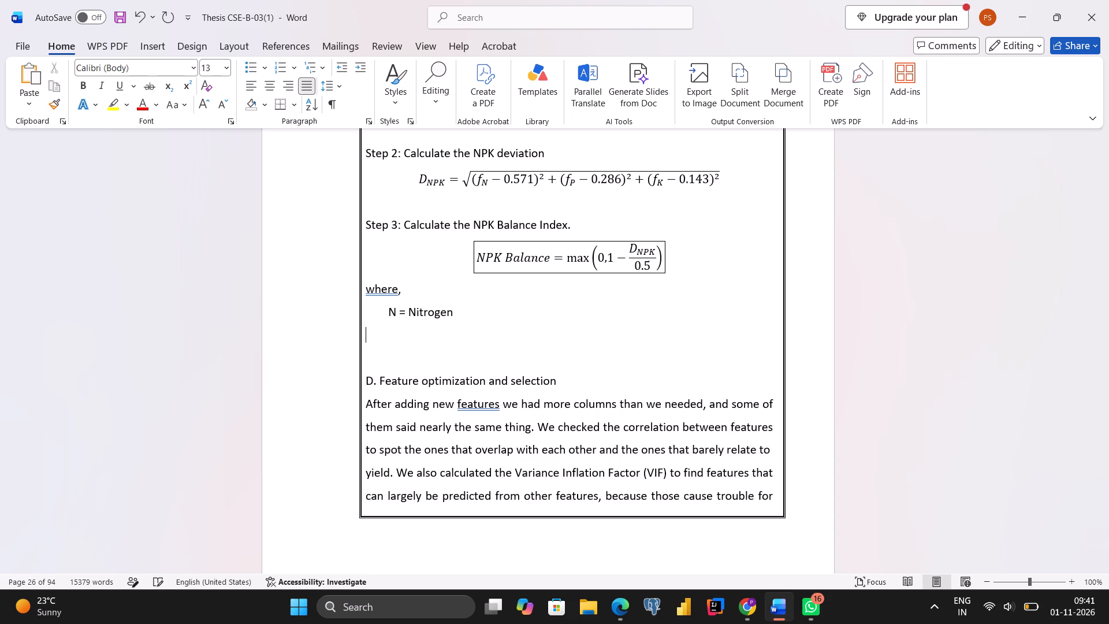
Add the indented definition "P = Potassium" under the Nitrogen line, with spaces around the equals sign, and start a new line.
{"action": "key", "text": "space"}
{"action": "key", "text": "space"}
{"action": "key", "text": "space"}
{"action": "key", "text": "space"}
{"action": "key", "text": "space"}
{"action": "key", "text": "space"}
{"action": "key", "text": "space"}
{"action": "key", "text": "space"}
{"action": "key", "text": "space"}
{"action": "type", "text": "="}
{"action": "key", "text": "space"}
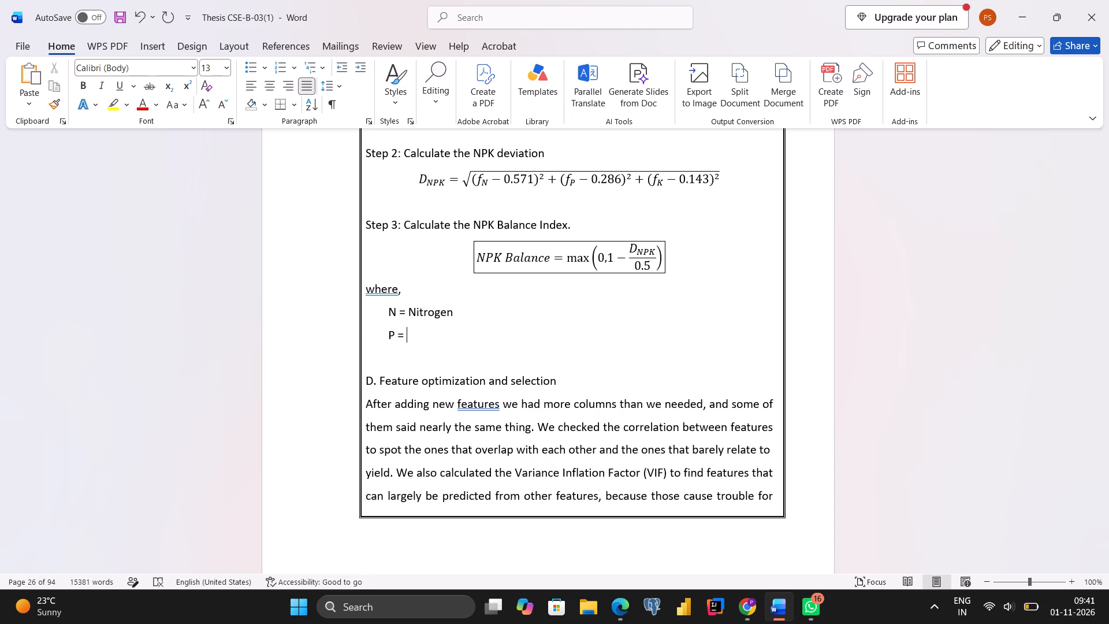
{"action": "type", "text": "otassium"}
{"action": "key", "text": "Return"}
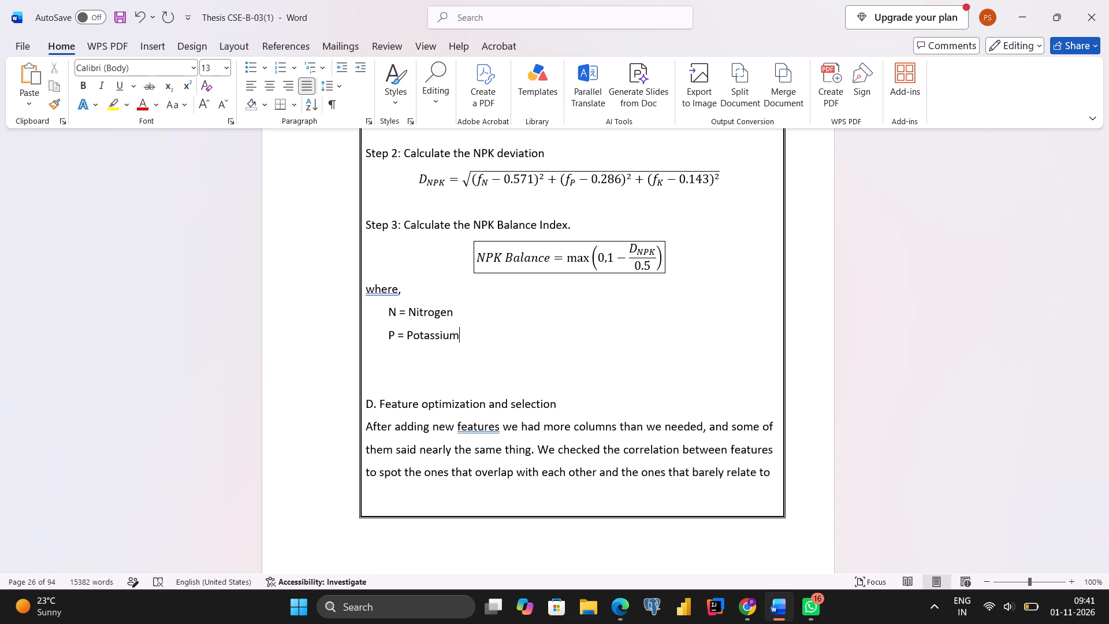
Begin the next indented definition under the Potassium line with "K = ".
{"action": "key", "text": "space"}
{"action": "key", "text": "space"}
{"action": "key", "text": "space"}
{"action": "key", "text": "space"}
{"action": "key", "text": "space"}
{"action": "key", "text": "space"}
{"action": "key", "text": "space"}
{"action": "key", "text": "space"}
{"action": "key", "text": "k"}
{"action": "key", "text": "space"}
{"action": "type", "text": "="}
{"action": "key", "text": "space"}
Change the symbol in the Potassium definition to K.
{"action": "left_click", "coordinate": [392, 336]}
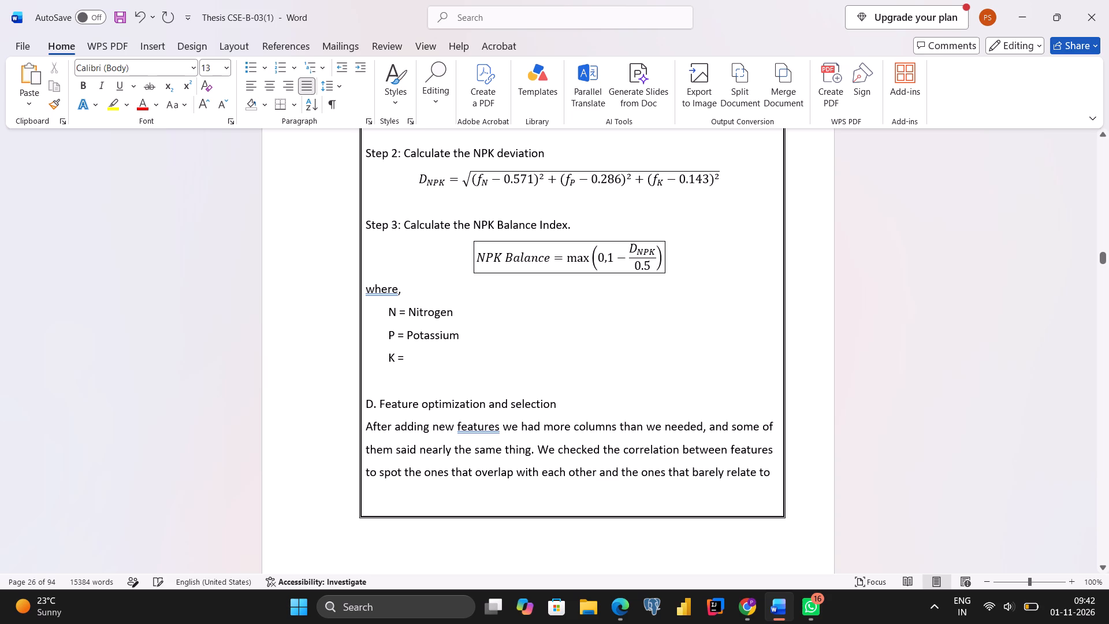
{"action": "key", "text": "BackSpace"}
{"action": "key", "text": "k"}
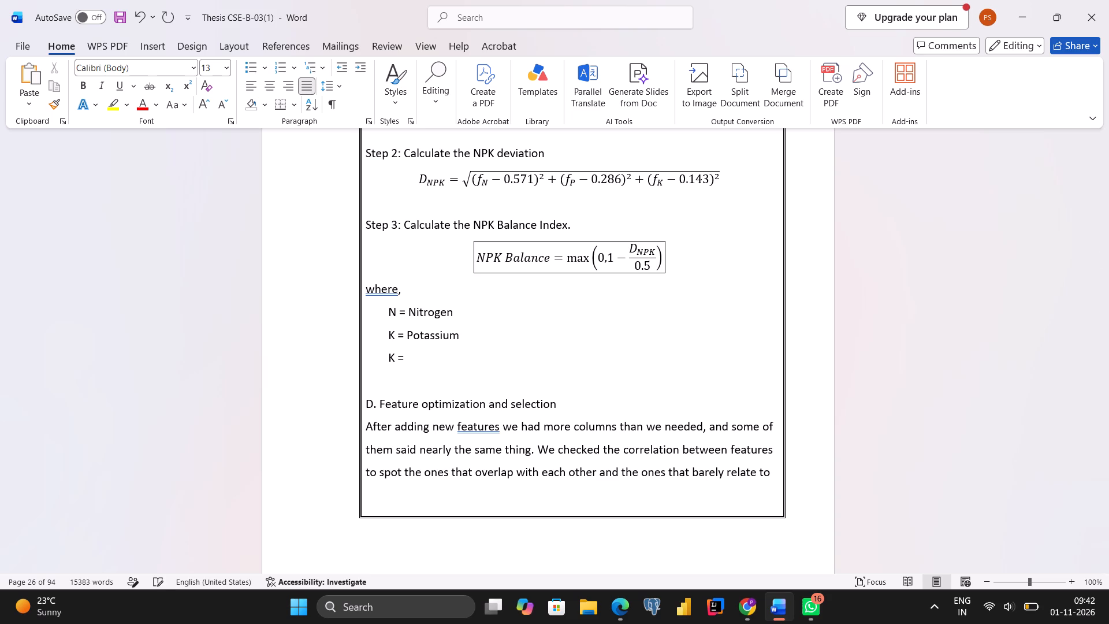
Change the symbol of the unfinished last definition to P and complete the line as "P = Phosphorus".
{"action": "left_click", "coordinate": [392, 358]}
{"action": "key", "text": "BackSpace"}
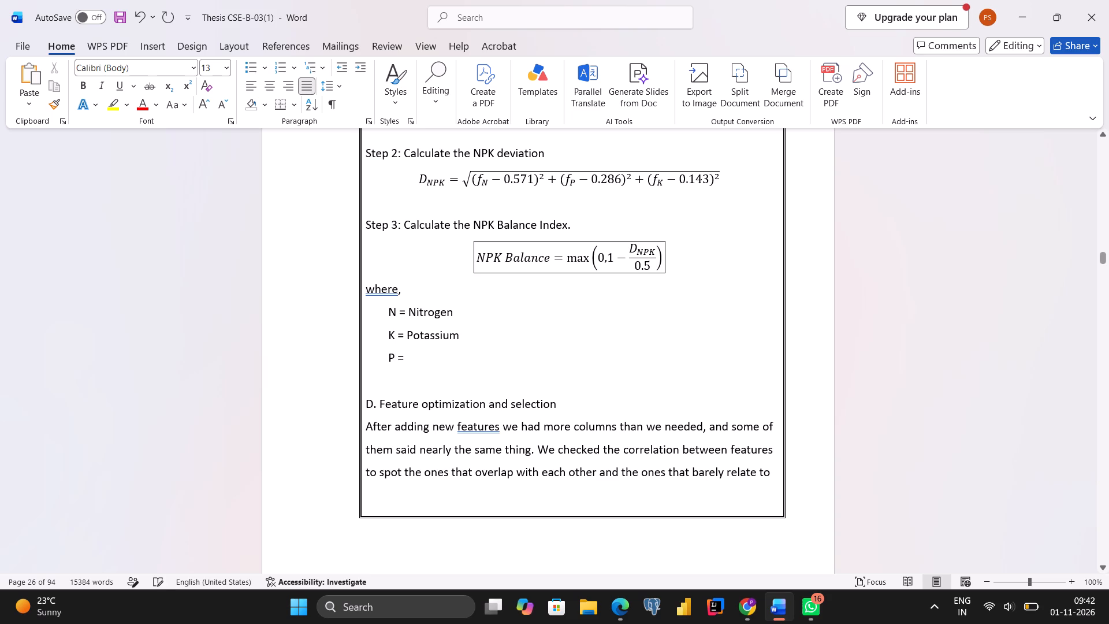
{"action": "left_click", "coordinate": [426, 352]}
{"action": "key", "text": "p"}
{"action": "type", "text": "HO"}
{"action": "key", "text": "BackSpace"}
{"action": "key", "text": "BackSpace"}
{"action": "type", "text": "hos"}
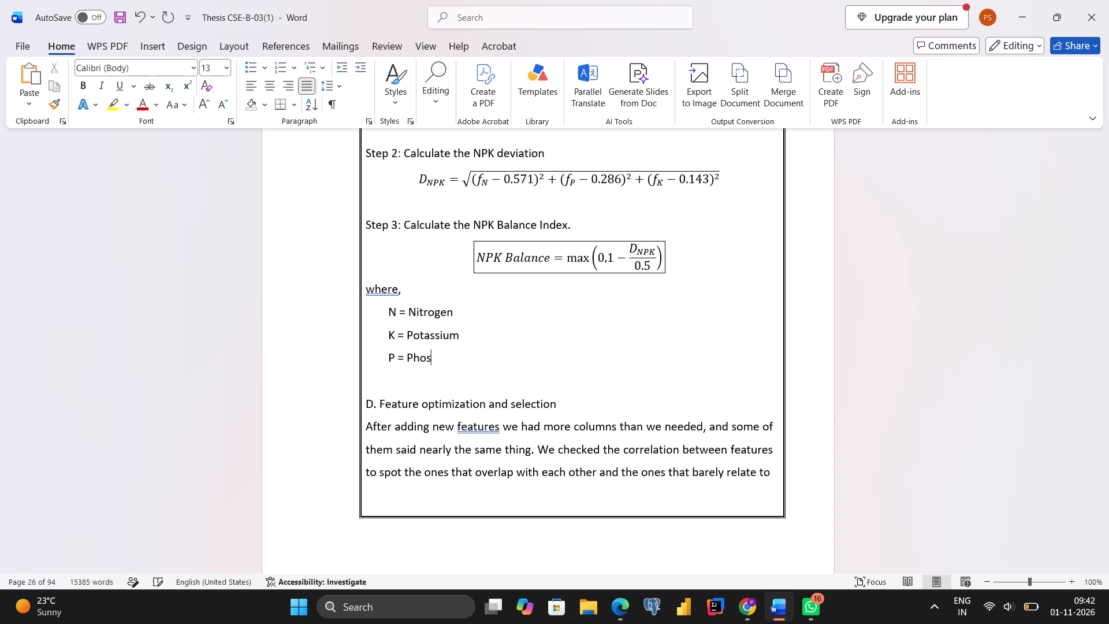
{"action": "type", "text": "phor"}
{"action": "type", "text": "us"}
Start a new line below the Phosphorus definition, indented to match the other symbol definitions.
{"action": "left_click", "coordinate": [472, 359]}
{"action": "key", "text": "Return"}
{"action": "key", "text": "space"}
{"action": "key", "text": "space"}
{"action": "key", "text": "space"}
{"action": "key", "text": "space"}
{"action": "key", "text": "space"}
{"action": "key", "text": "space"}
{"action": "key", "text": "space"}
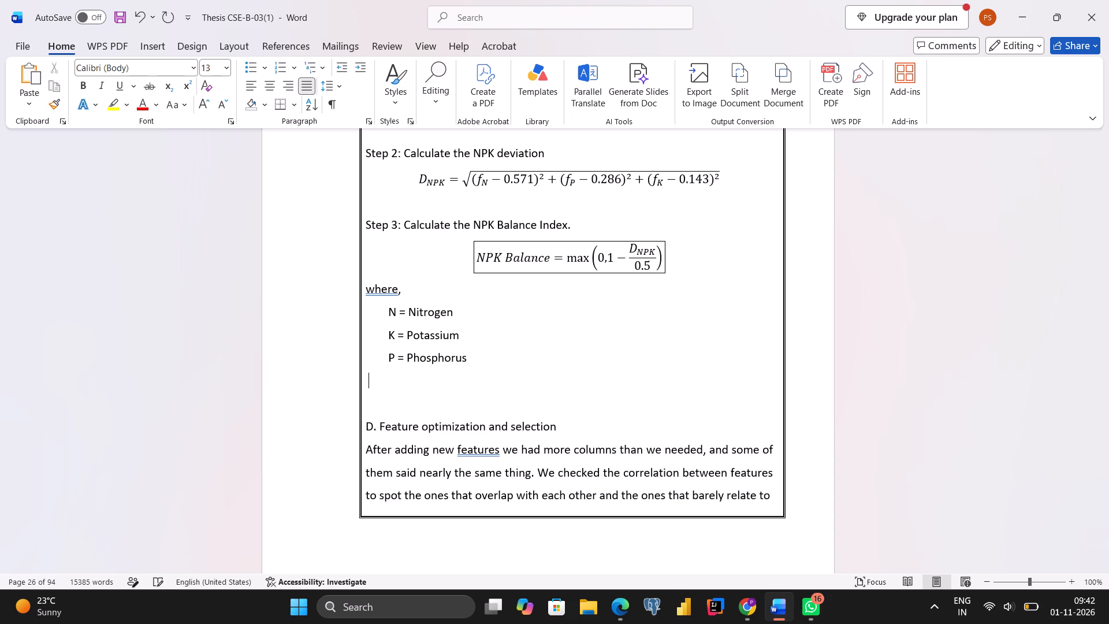
{"action": "key", "text": "space"}
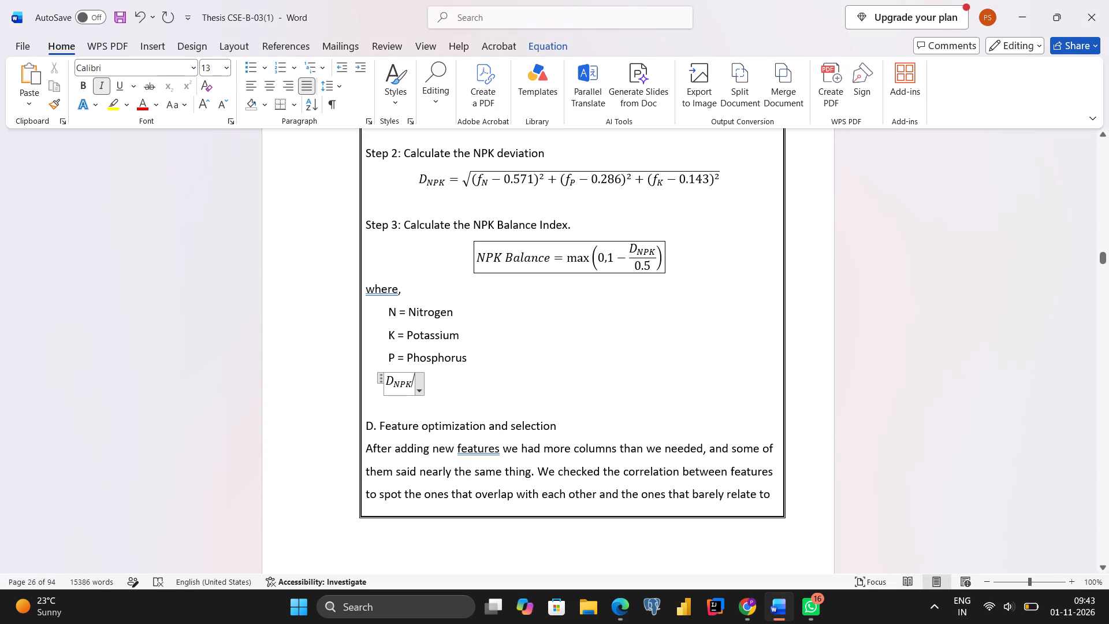
Complete the D_NPK definition line with "= Deviation from the target nutrient proportions.".
{"action": "left_click", "coordinate": [522, 385]}
{"action": "key", "text": "space"}
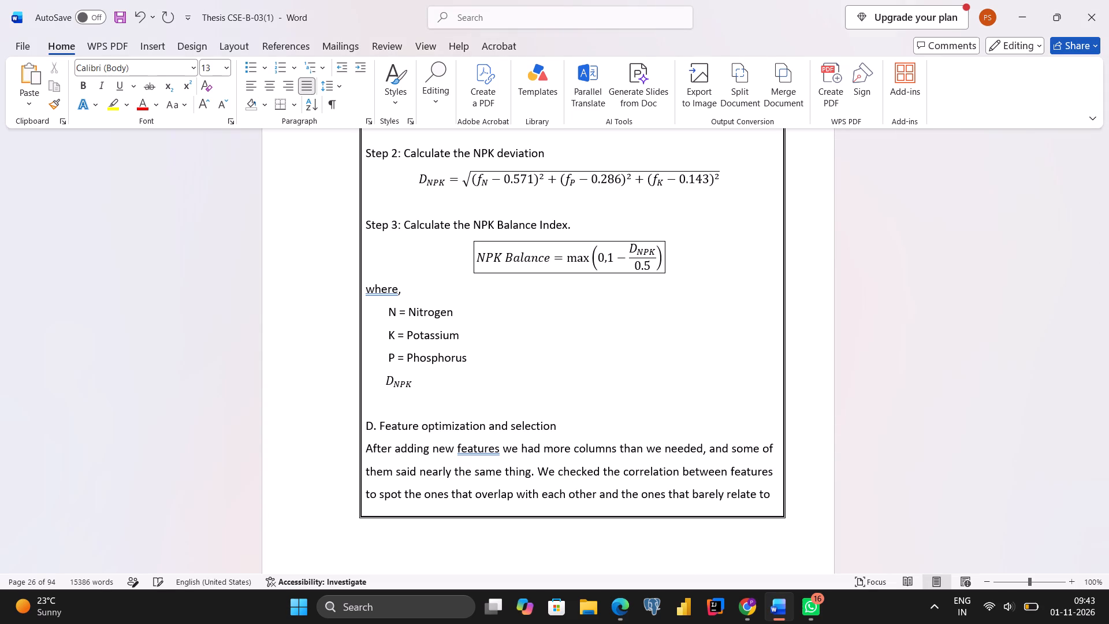
{"action": "type", "text": "="}
{"action": "key", "text": "space"}
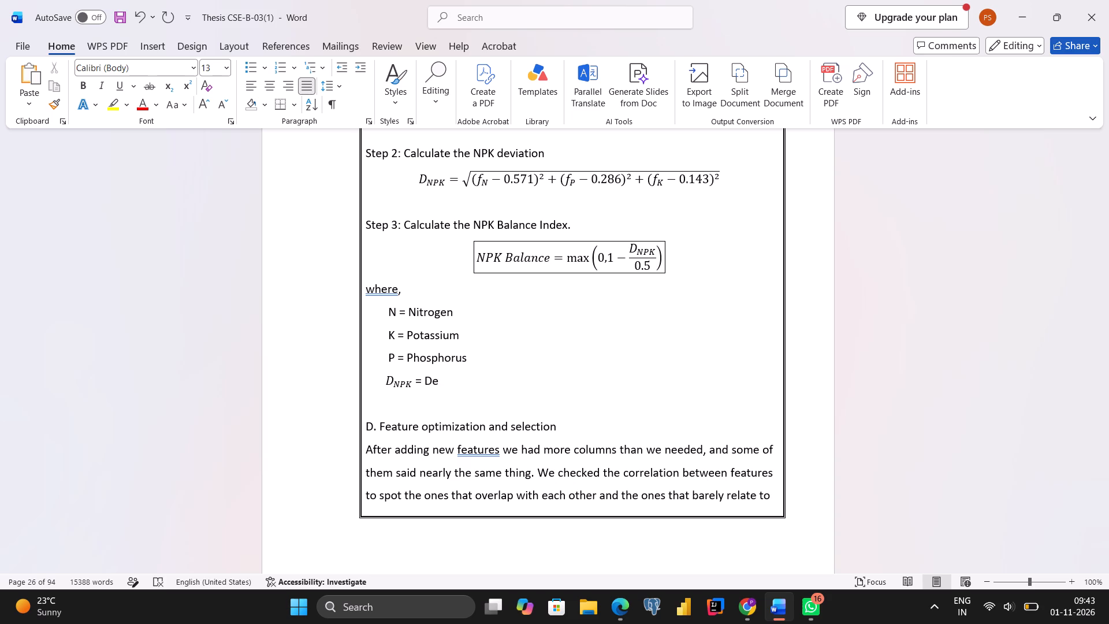
{"action": "type", "text": "viation"}
{"action": "key", "text": "space"}
{"action": "type", "text": "the"}
{"action": "key", "text": "space"}
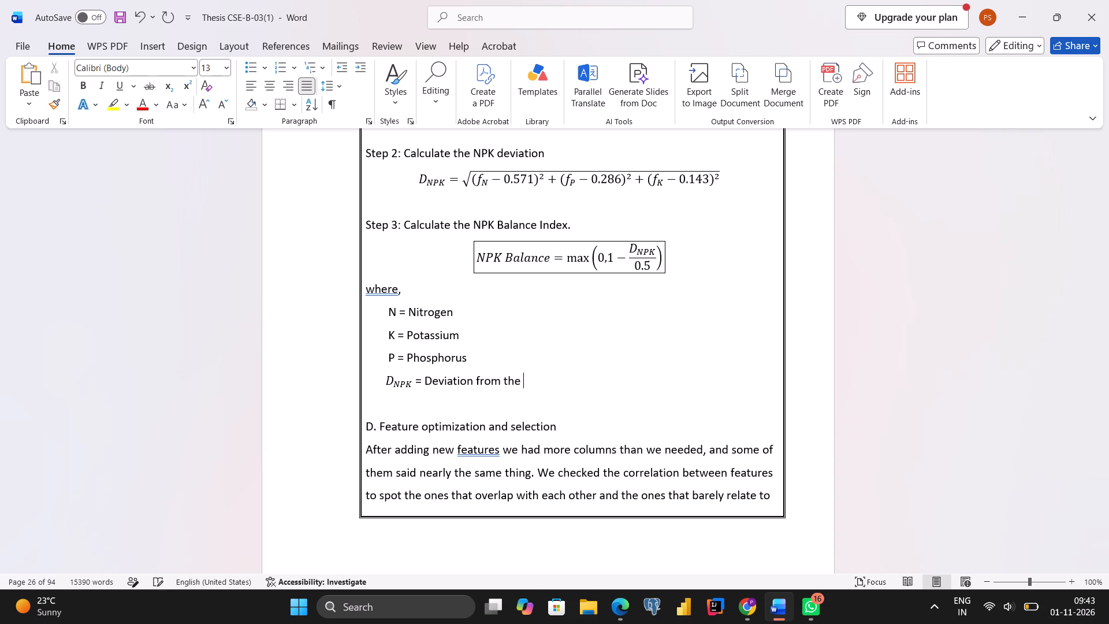
{"action": "type", "text": "target nutrient"}
{"action": "key", "text": "space"}
{"action": "type", "text": "pr"}
{"action": "type", "text": "oportio"}
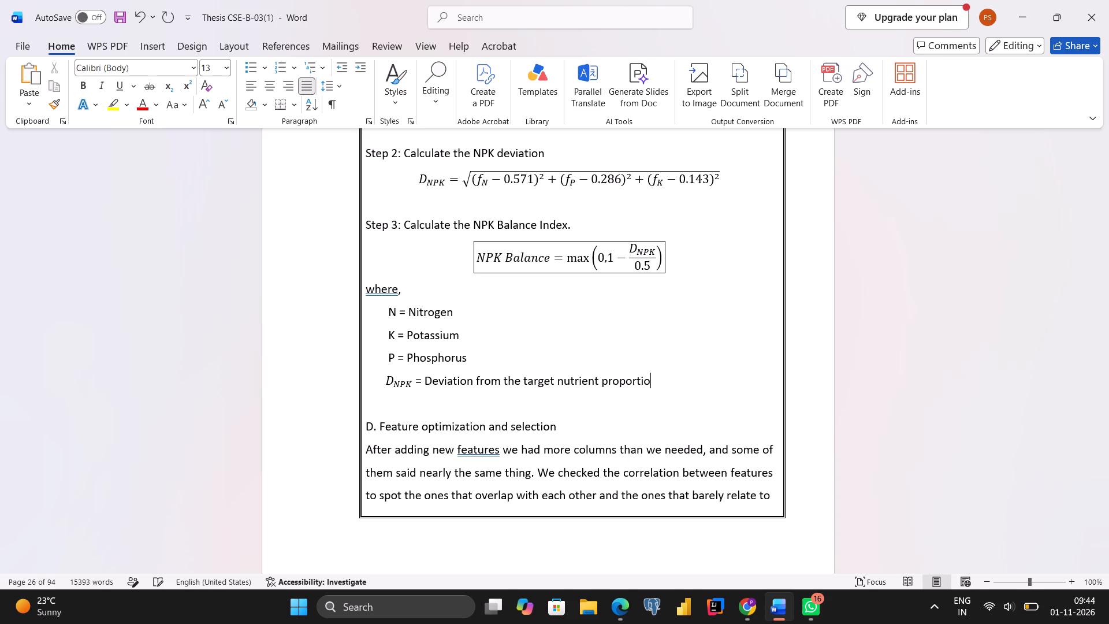
{"action": "type", "text": "ns"}
{"action": "key", "text": "period"}
Leave a blank line after the D_NPK definition and add the numbered heading "3. Crop Health Index (CHI)".
{"action": "key", "text": "Return"}
{"action": "key", "text": "Return"}
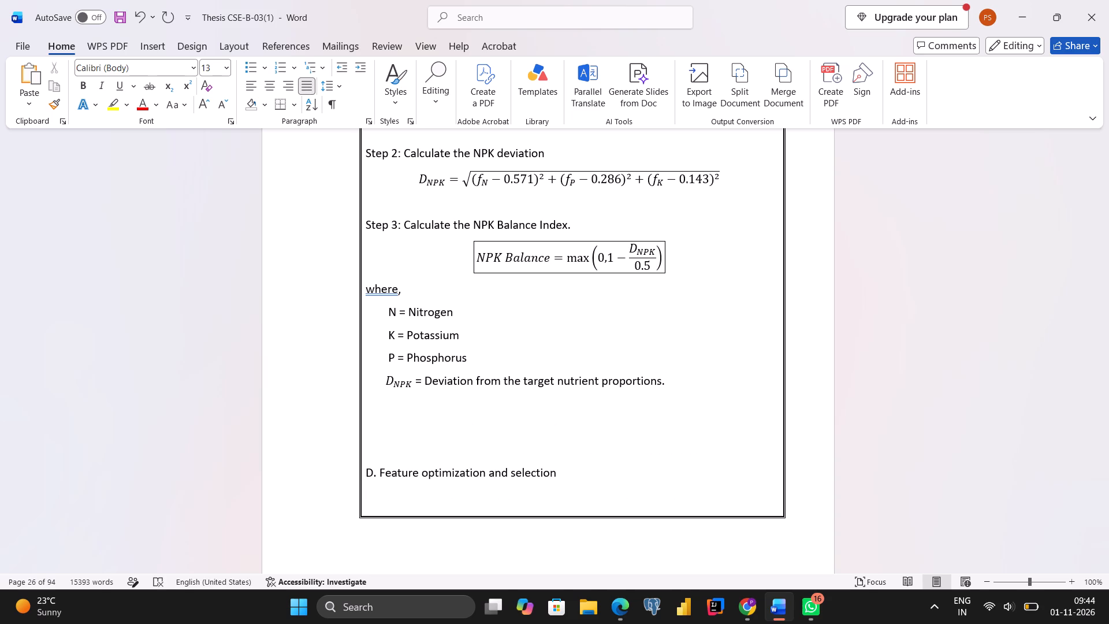
{"action": "type", "text": "."}
{"action": "key", "text": "space"}
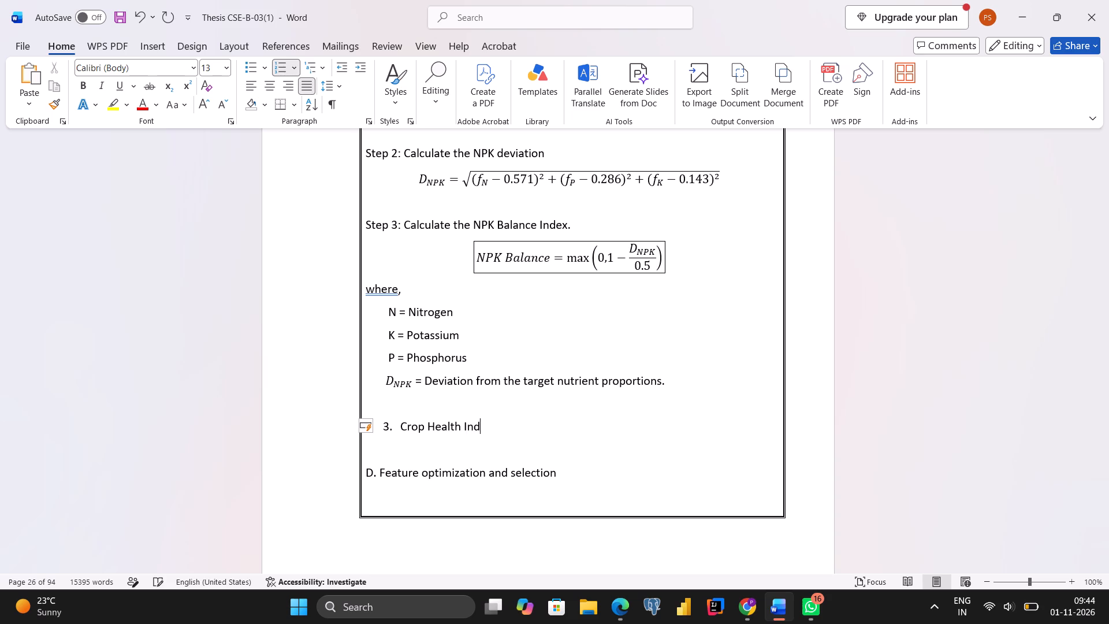
{"action": "key", "text": "x"}
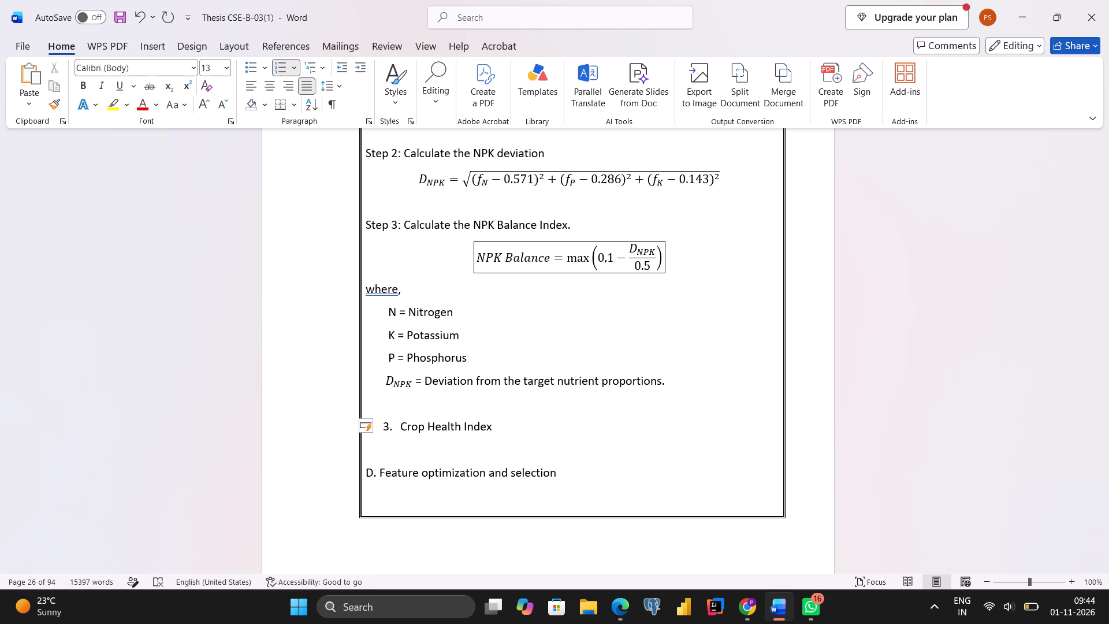
{"action": "key", "text": "space"}
{"action": "key", "text": "shift+parenleft"}
{"action": "key", "text": "c"}
{"action": "type", "text": "HI"}
{"action": "key", "text": "shift+parenright"}
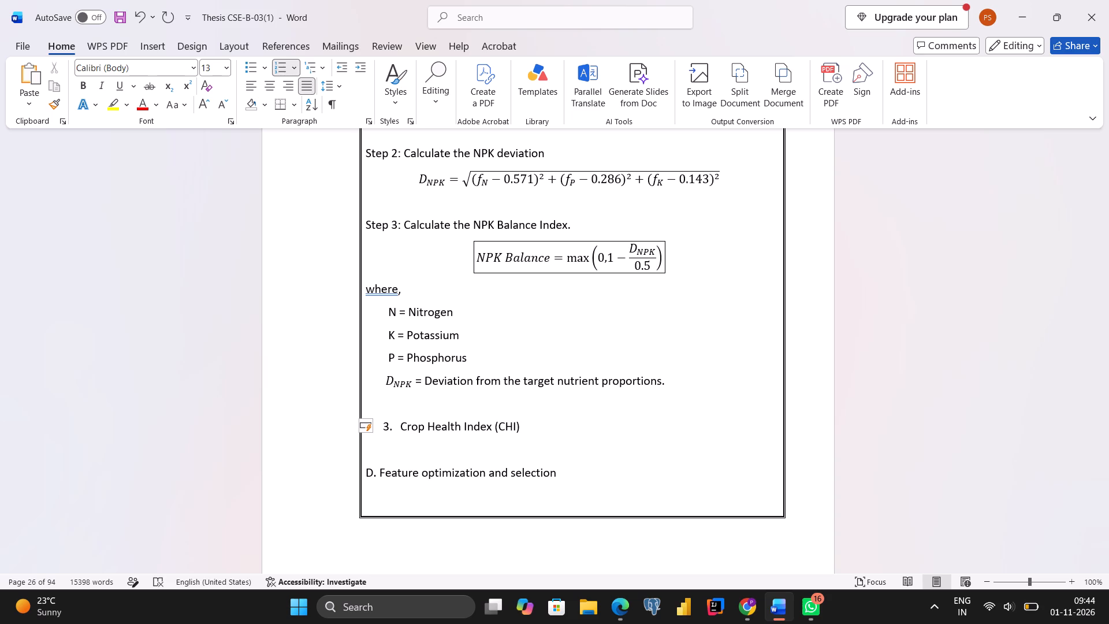
Below the CHI heading, add the unnumbered, indented sentence "CHI combines vegetation and crop-health indicators into a single score." and start a new line.
{"action": "key", "text": "Return"}
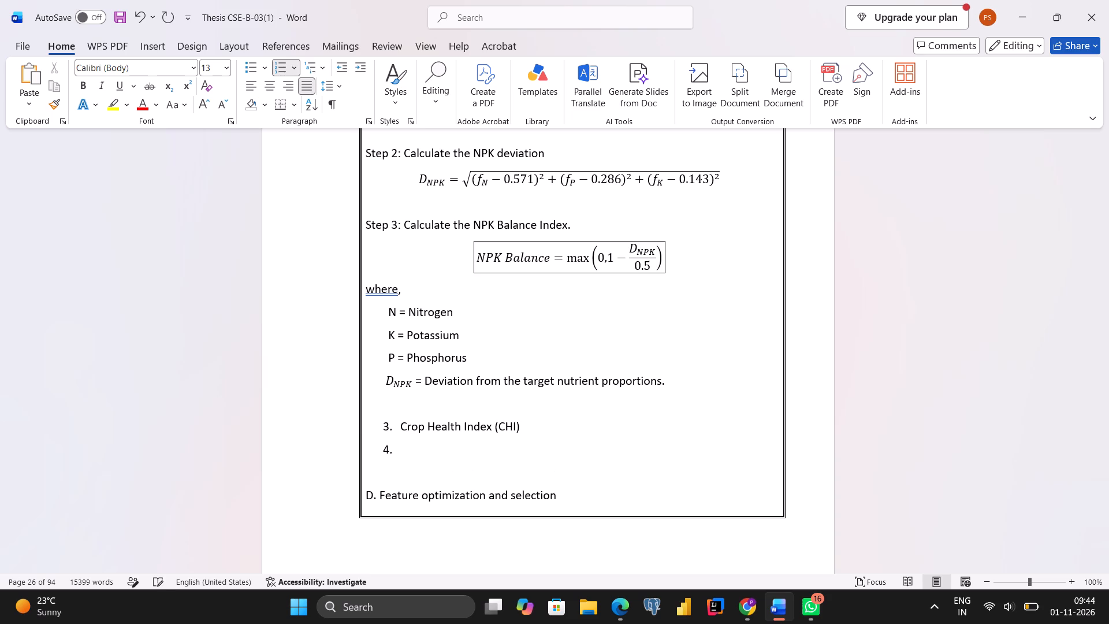
{"action": "key", "text": "BackSpace"}
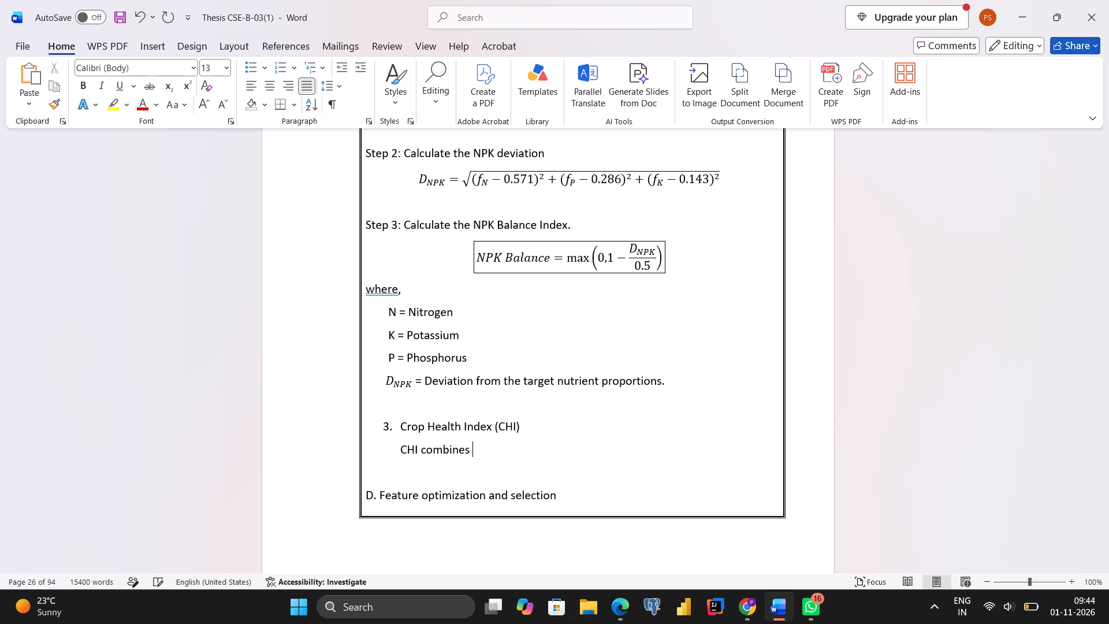
{"action": "type", "text": "vegetation and cr"}
{"action": "key", "text": "o"}
{"action": "key", "text": "minus"}
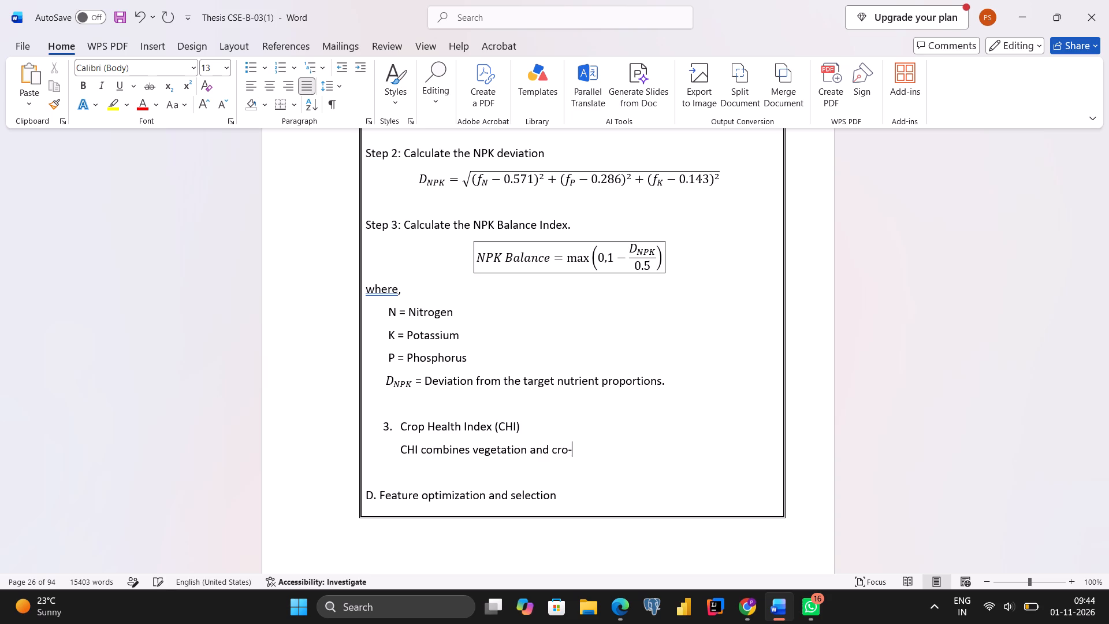
{"action": "key", "text": "BackSpace"}
{"action": "type", "text": "p-"}
{"action": "type", "text": "health"}
{"action": "key", "text": "space"}
{"action": "type", "text": "indicator"}
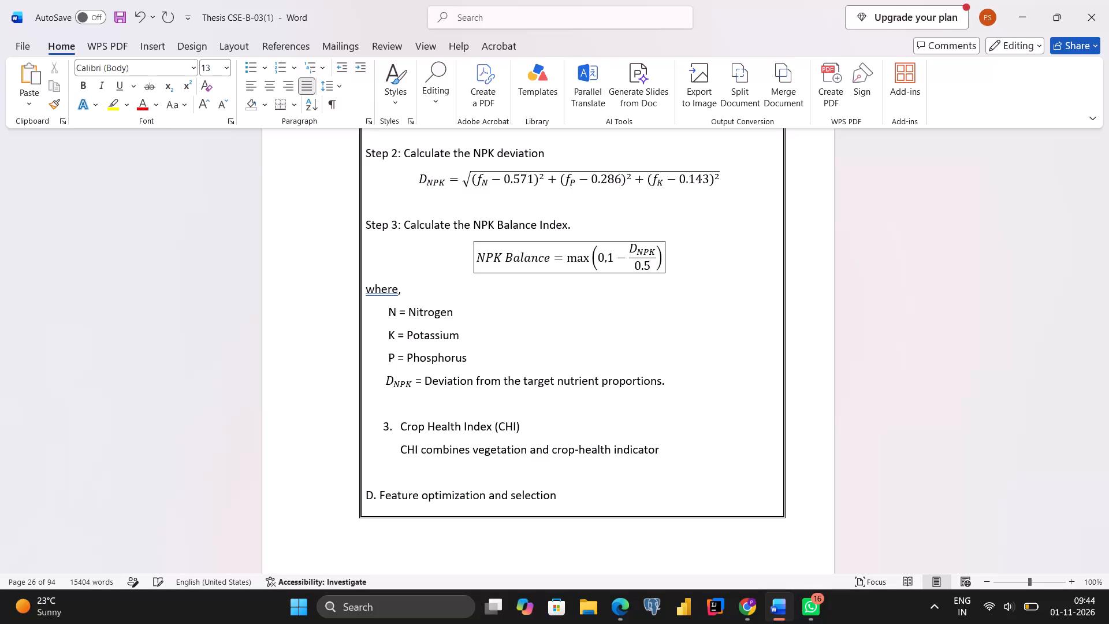
{"action": "key", "text": "s"}
{"action": "key", "text": "space"}
{"action": "type", "text": "into"}
{"action": "key", "text": "space"}
{"action": "type", "text": "a sin"}
{"action": "type", "text": "gl"}
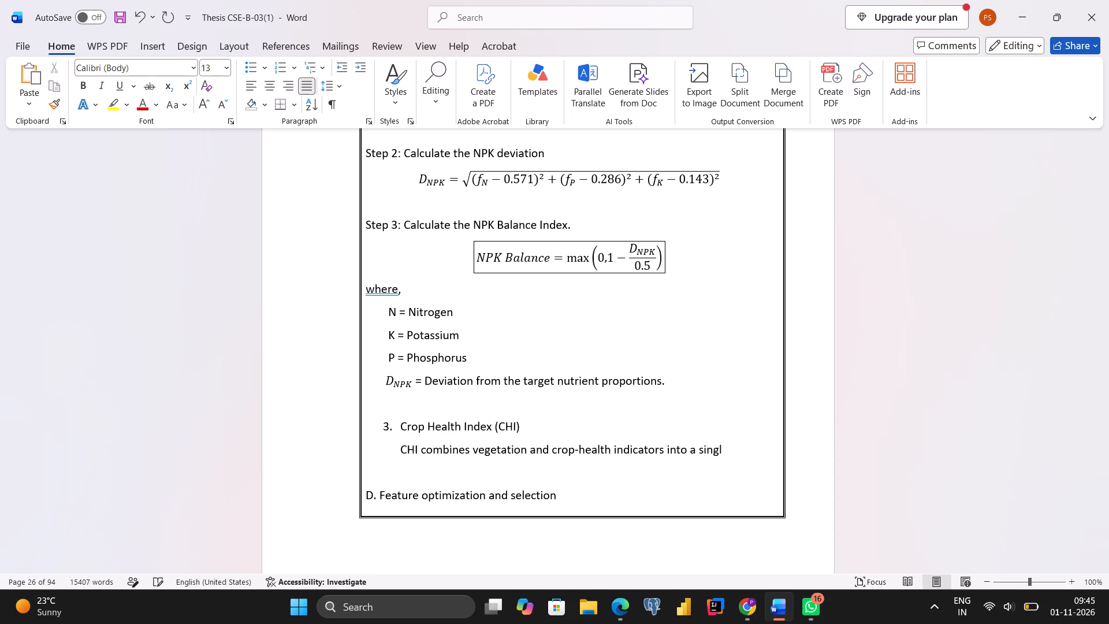
{"action": "type", "text": "e"}
{"action": "key", "text": "space"}
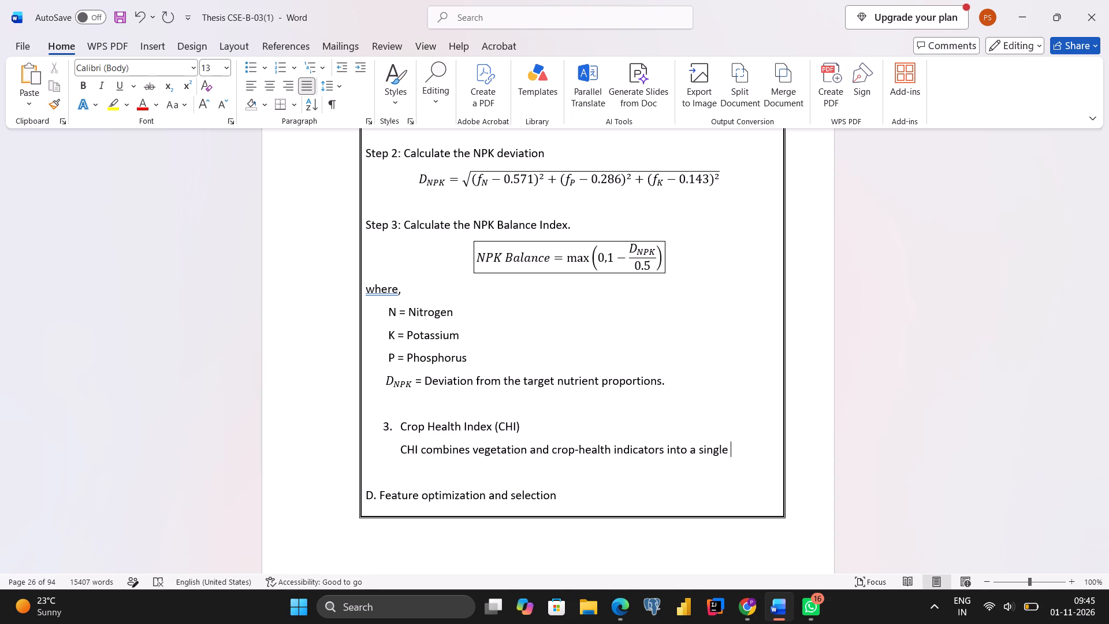
{"action": "type", "text": "score."}
{"action": "key", "text": "Return"}
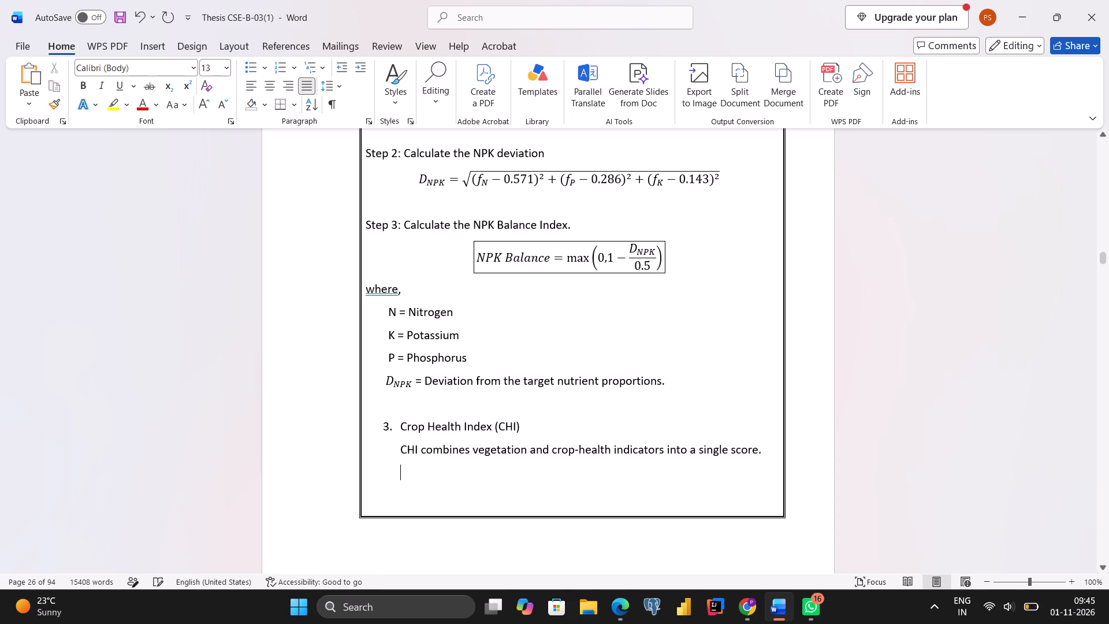
Copy the boxed CHI formula from ChatGPT in Edge onto the empty line below the CHI sentence in Word.
{"action": "left_click", "coordinate": [622, 609]}
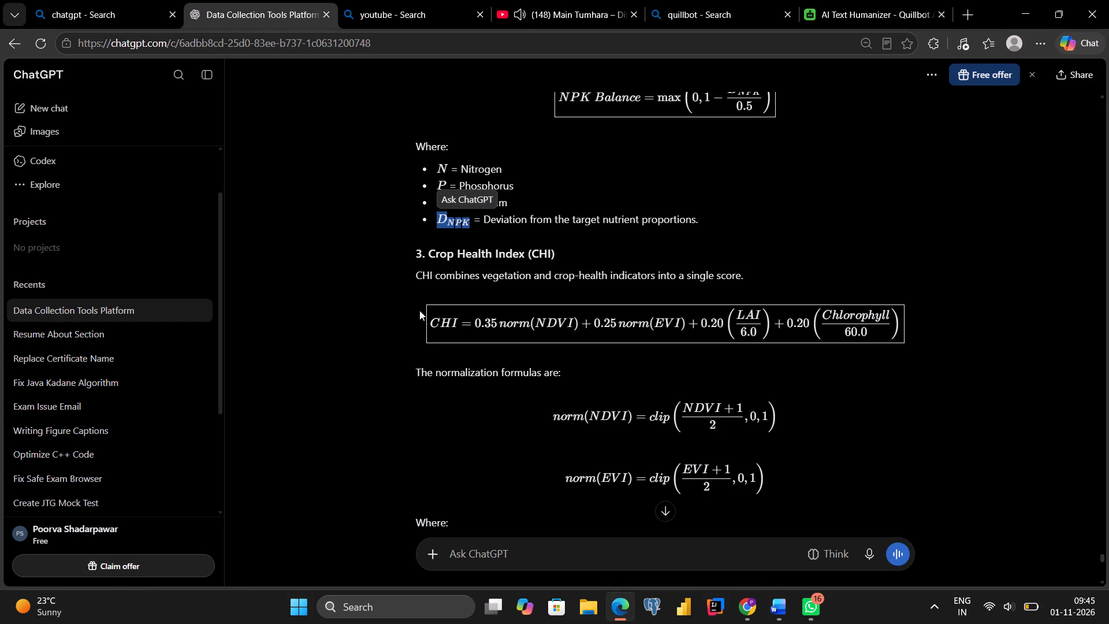
{"action": "left_click_drag", "start_coordinate": [431, 319], "coordinate": [873, 308]}
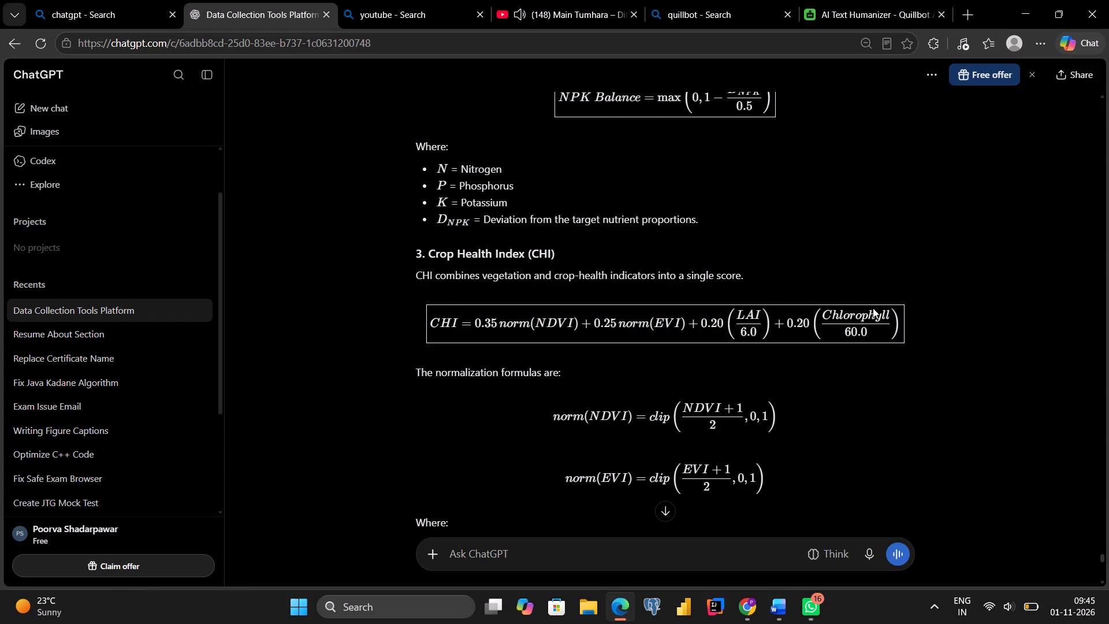
{"action": "left_click_drag", "start_coordinate": [873, 308], "coordinate": [903, 277]}
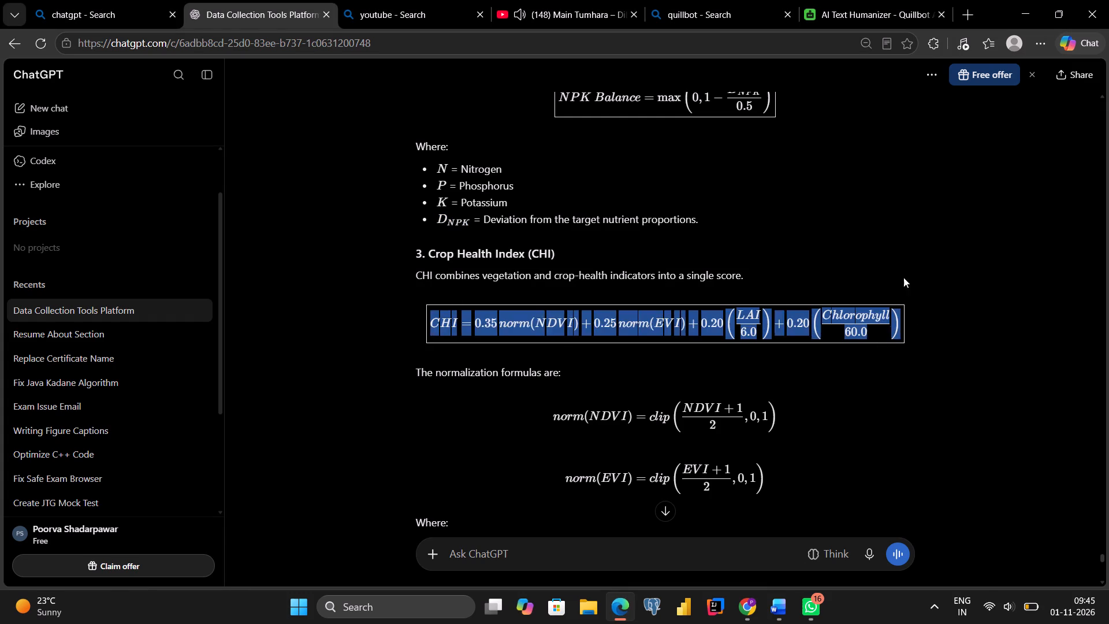
{"action": "left_click_drag", "start_coordinate": [903, 277], "coordinate": [829, 284]}
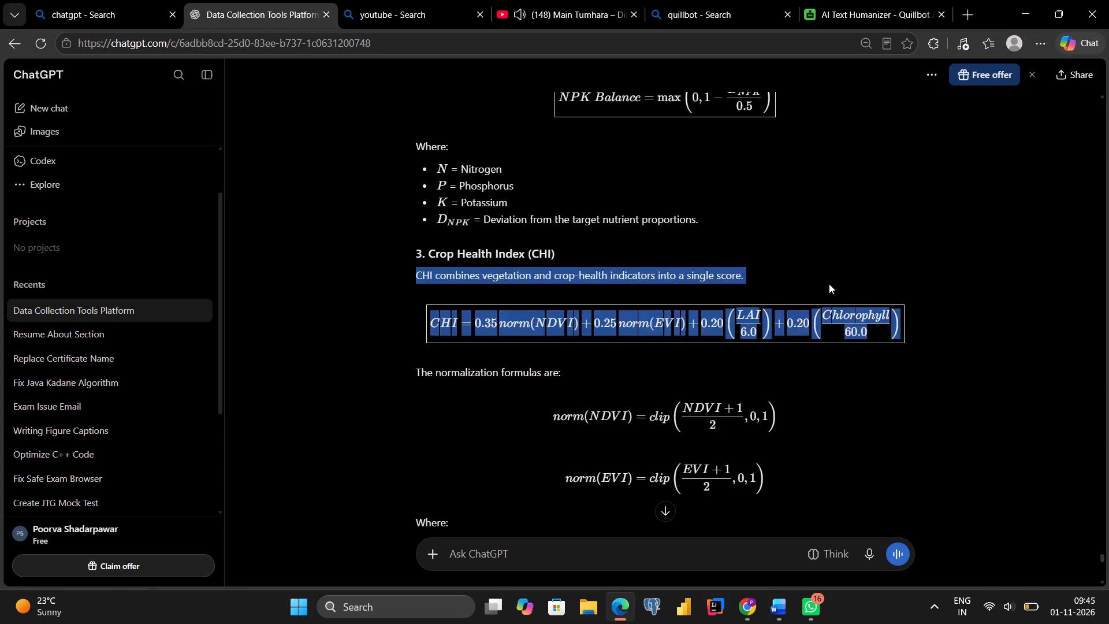
{"action": "left_click_drag", "start_coordinate": [829, 284], "coordinate": [847, 289]}
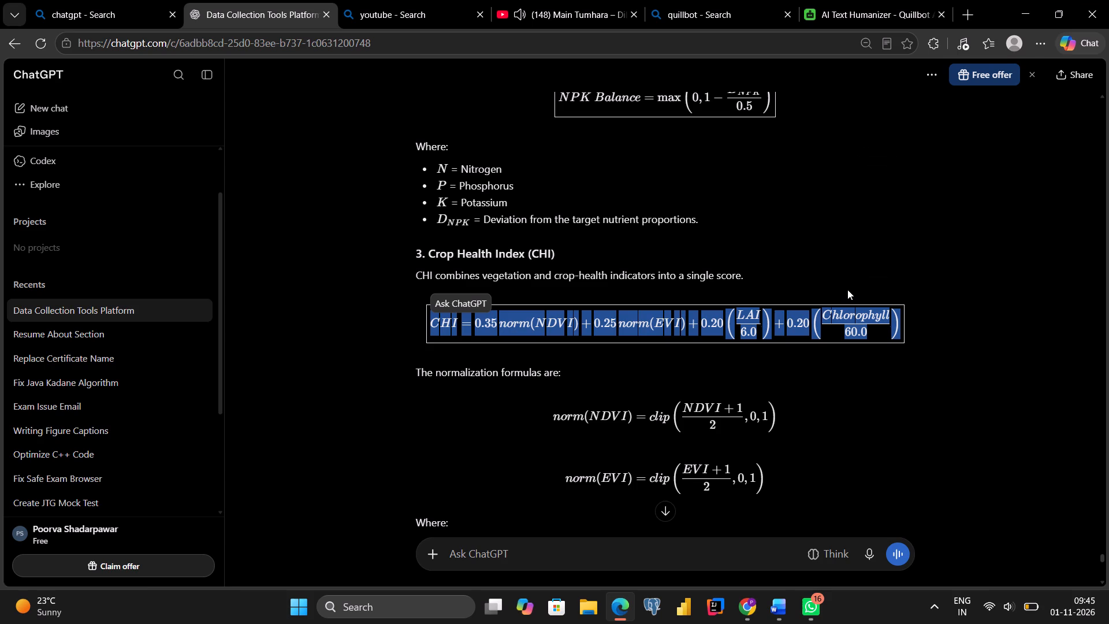
{"action": "key", "text": "ctrl+c"}
{"action": "left_click", "coordinate": [780, 600]}
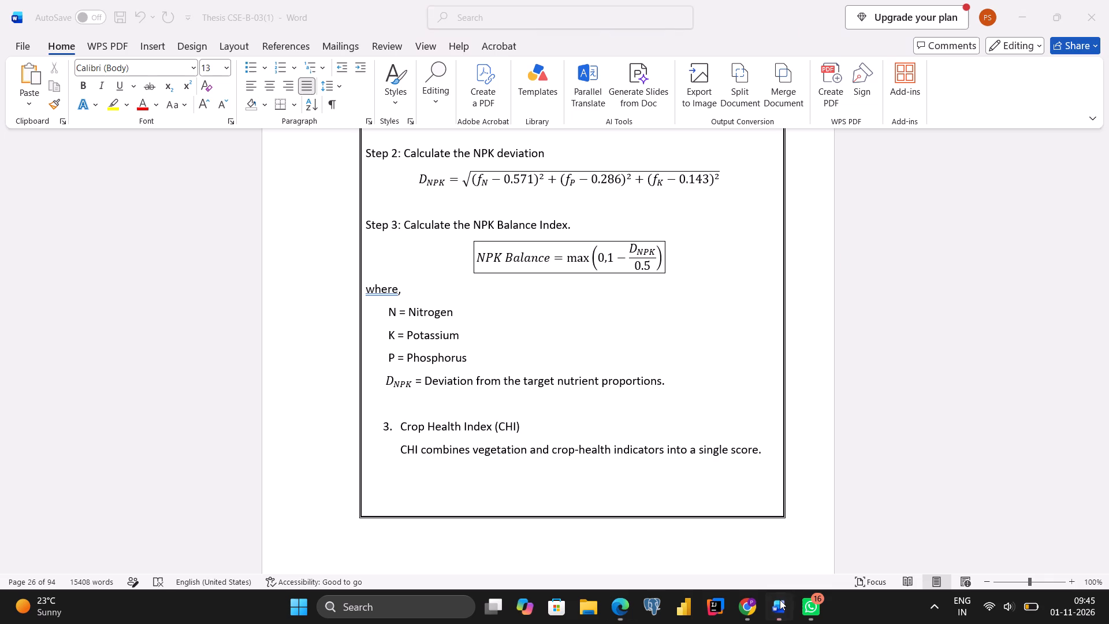
{"action": "key", "text": "ctrl+v"}
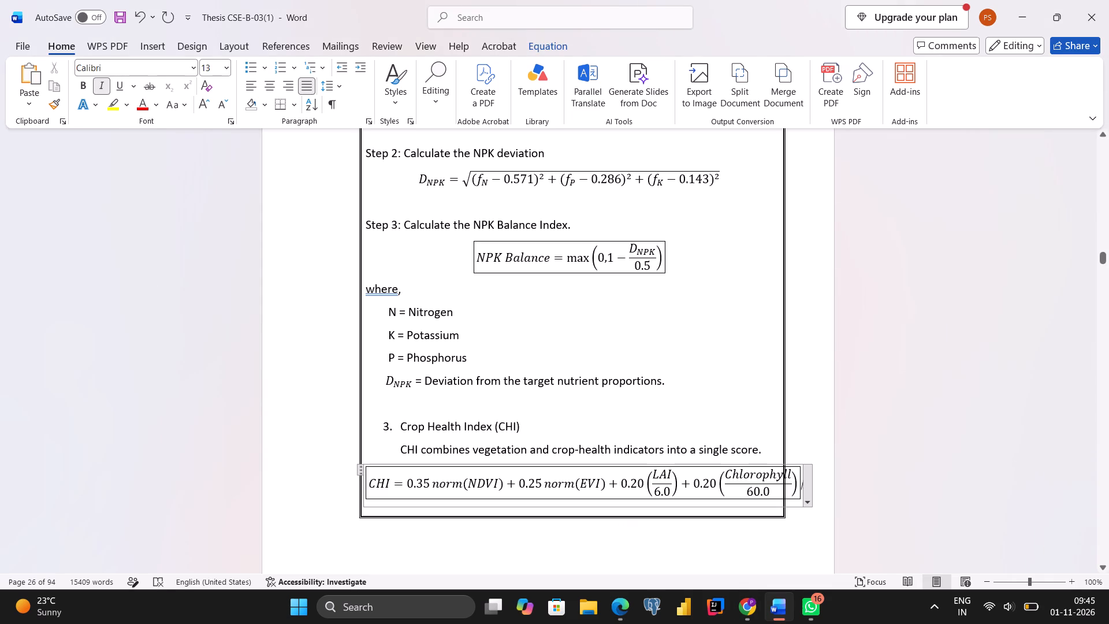
{"action": "left_click", "coordinate": [725, 358]}
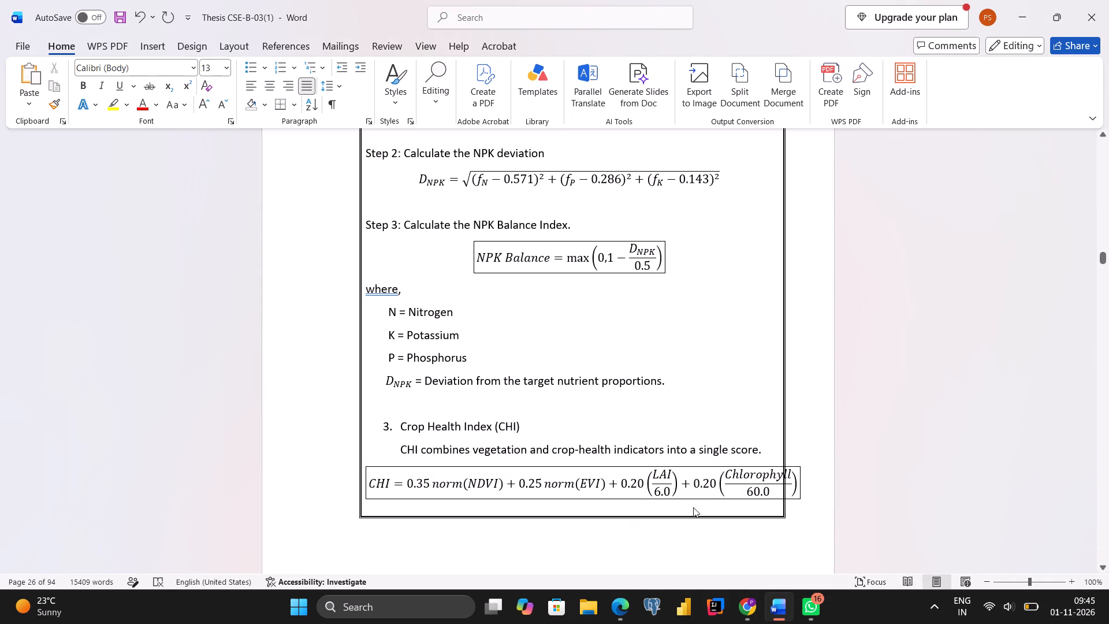
Split the CHI formula onto two lines so the second line starts with the 0.20(Chlorophyll/60.0) term.
{"action": "left_click", "coordinate": [698, 486]}
{"action": "left_click", "coordinate": [690, 488]}
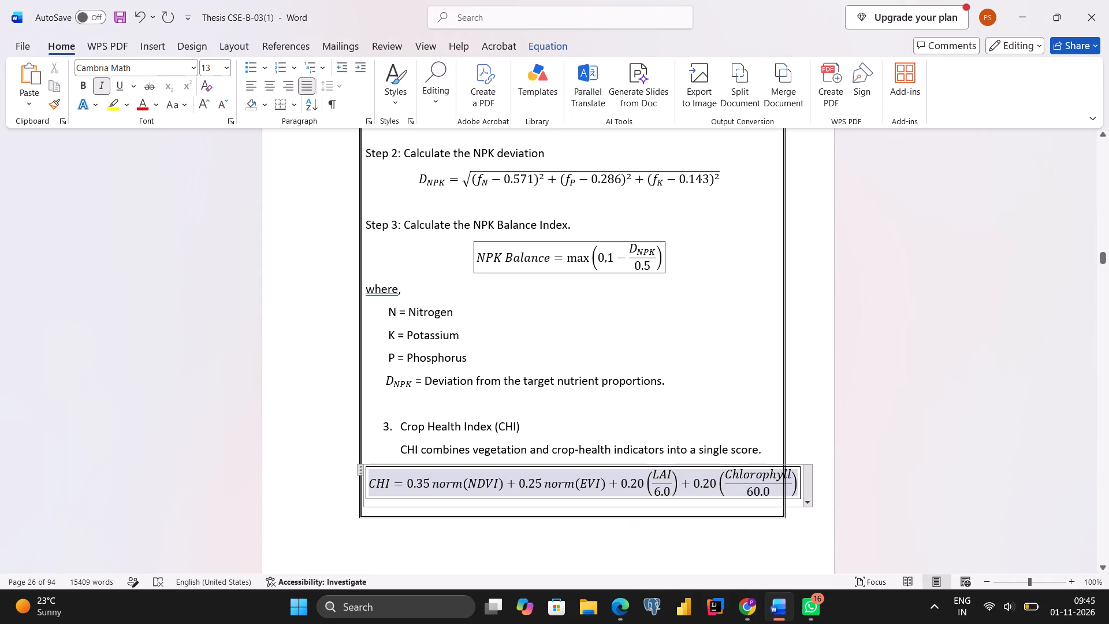
{"action": "key", "text": "Return"}
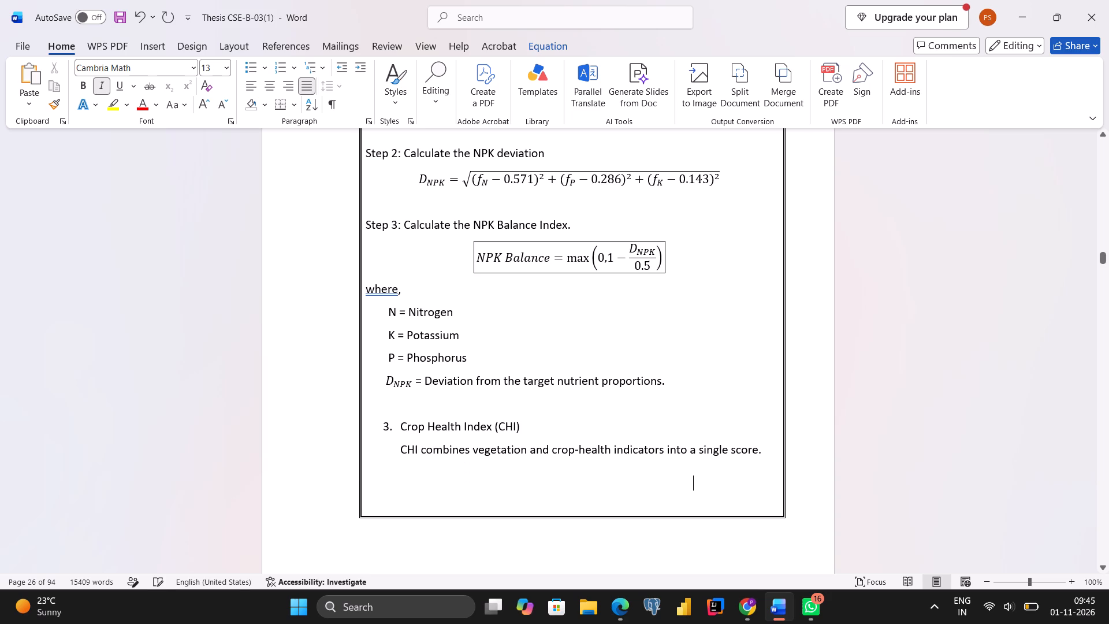
{"action": "scroll", "coordinate": [690, 488], "scroll_direction": "down", "scroll_amount": 2}
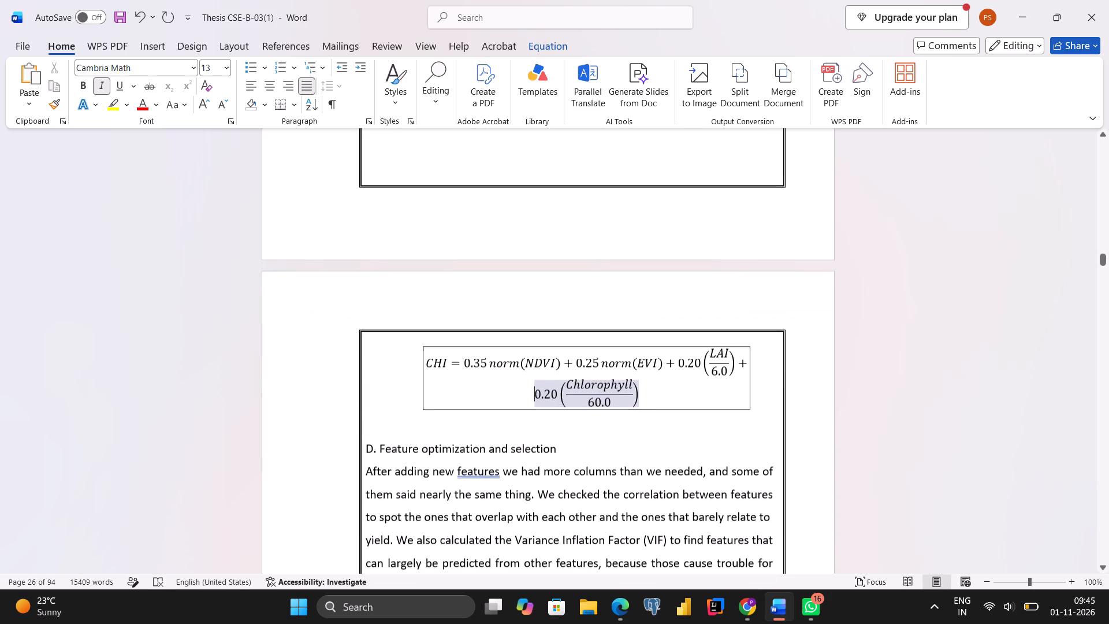
{"action": "left_click", "coordinate": [849, 391]}
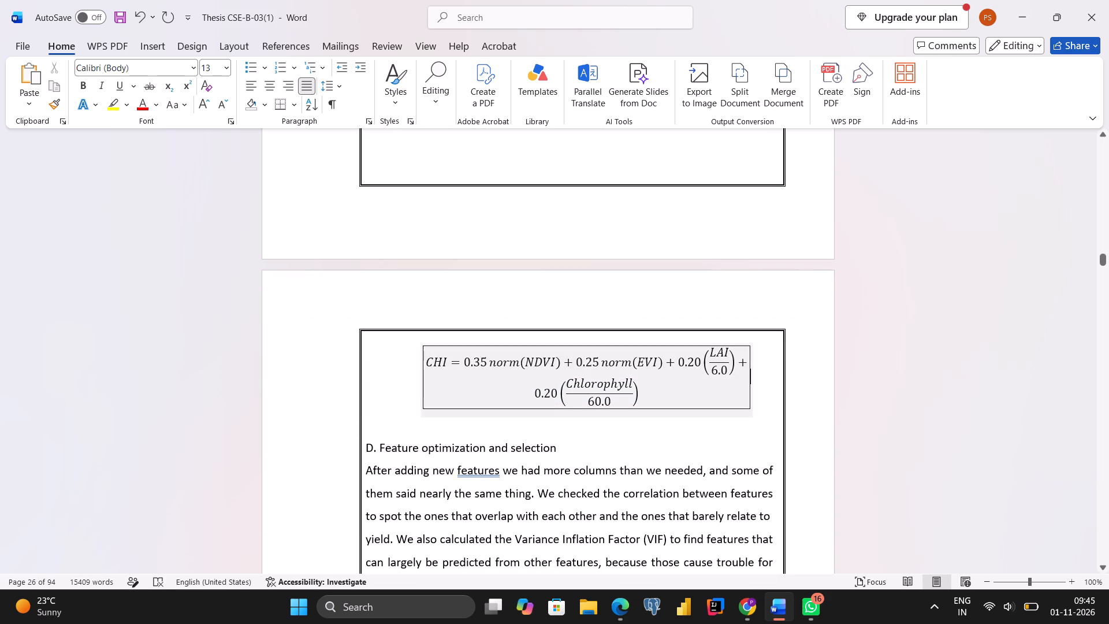
Check the layout of the NPK Balance Index and CHI content across the page break.
{"action": "scroll", "coordinate": [740, 380], "scroll_direction": "up", "scroll_amount": 1}
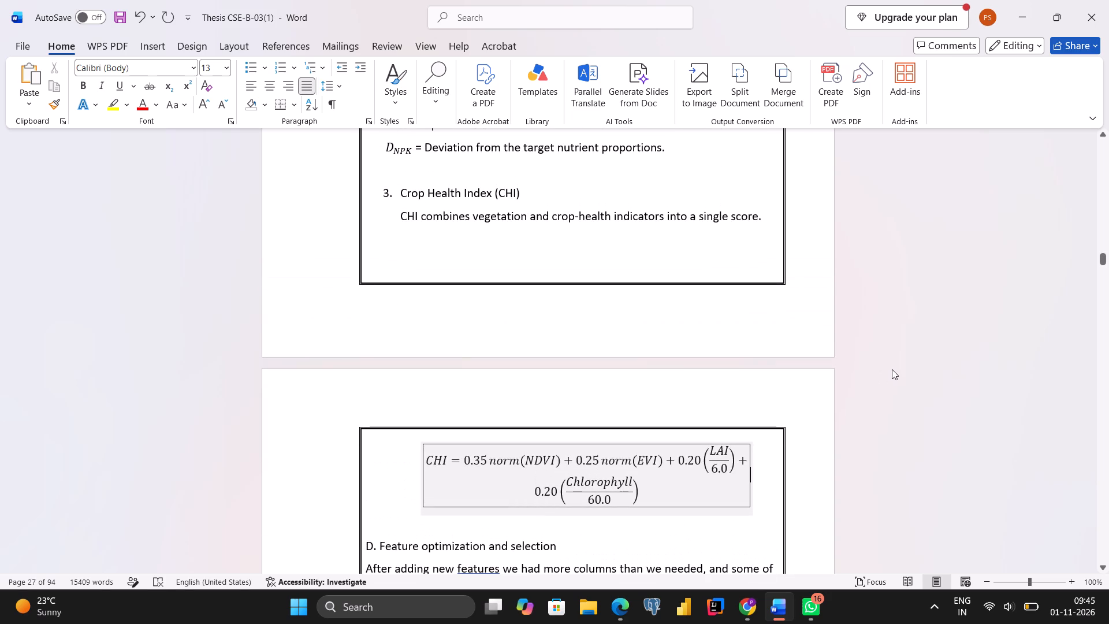
{"action": "scroll", "coordinate": [892, 369], "scroll_direction": "up", "scroll_amount": 1}
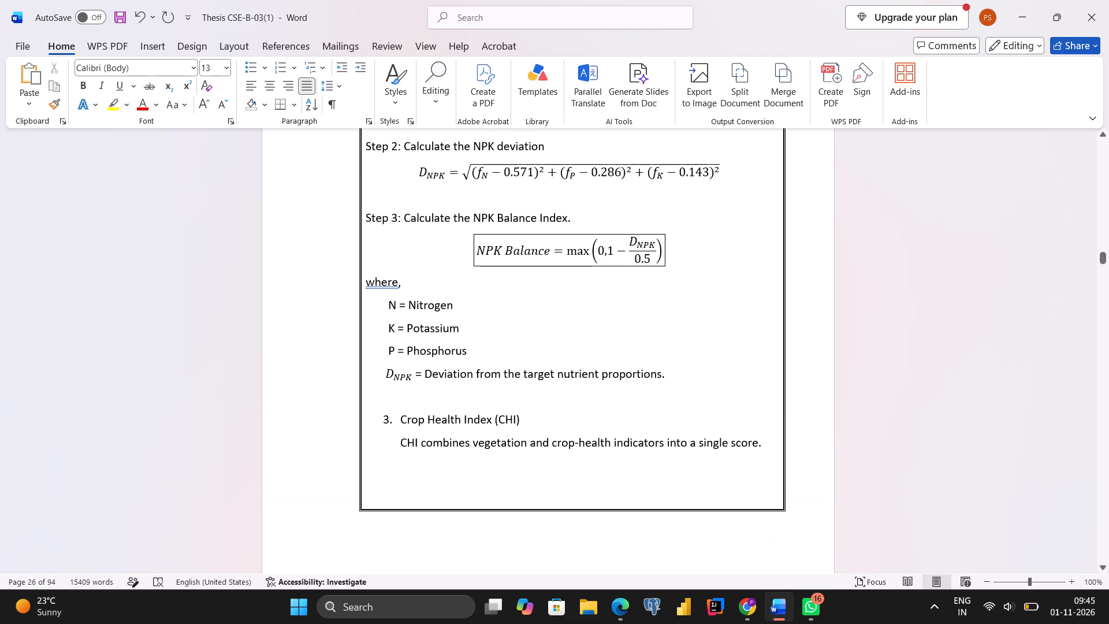
{"action": "scroll", "coordinate": [602, 218], "scroll_direction": "up", "scroll_amount": 1}
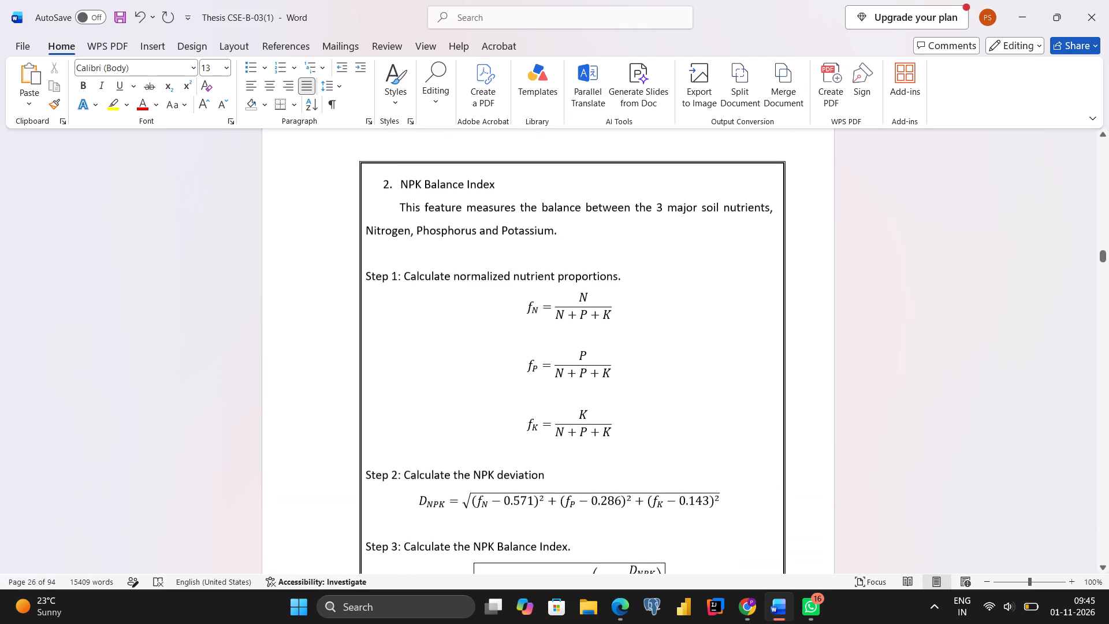
{"action": "scroll", "coordinate": [602, 218], "scroll_direction": "down", "scroll_amount": 1}
{"action": "scroll", "coordinate": [602, 218], "scroll_direction": "up", "scroll_amount": 1}
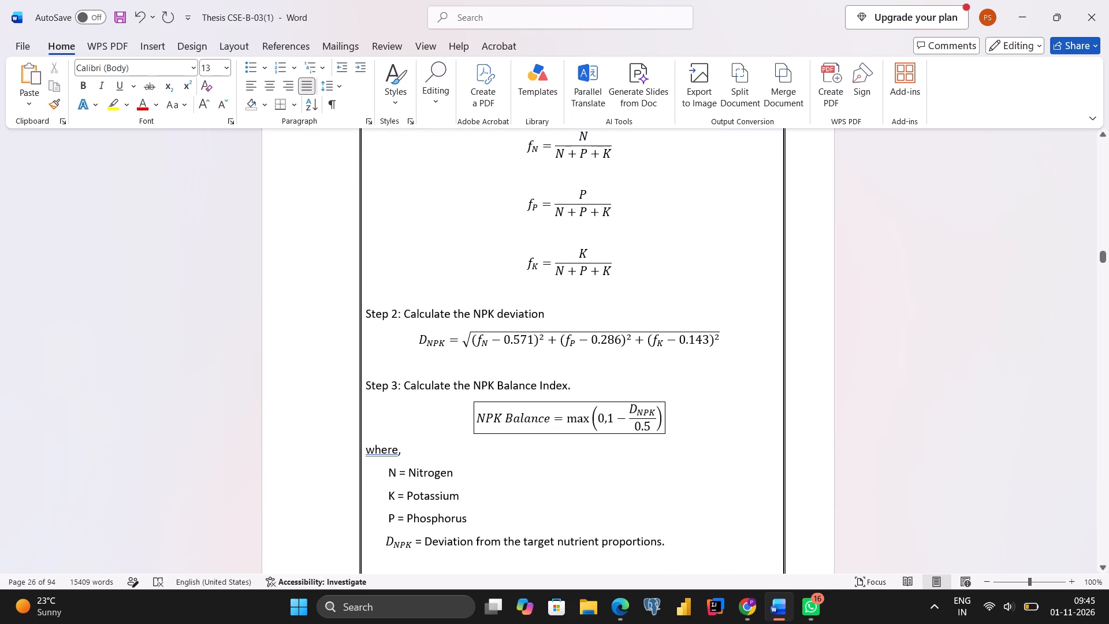
{"action": "scroll", "coordinate": [604, 206], "scroll_direction": "down", "scroll_amount": 3}
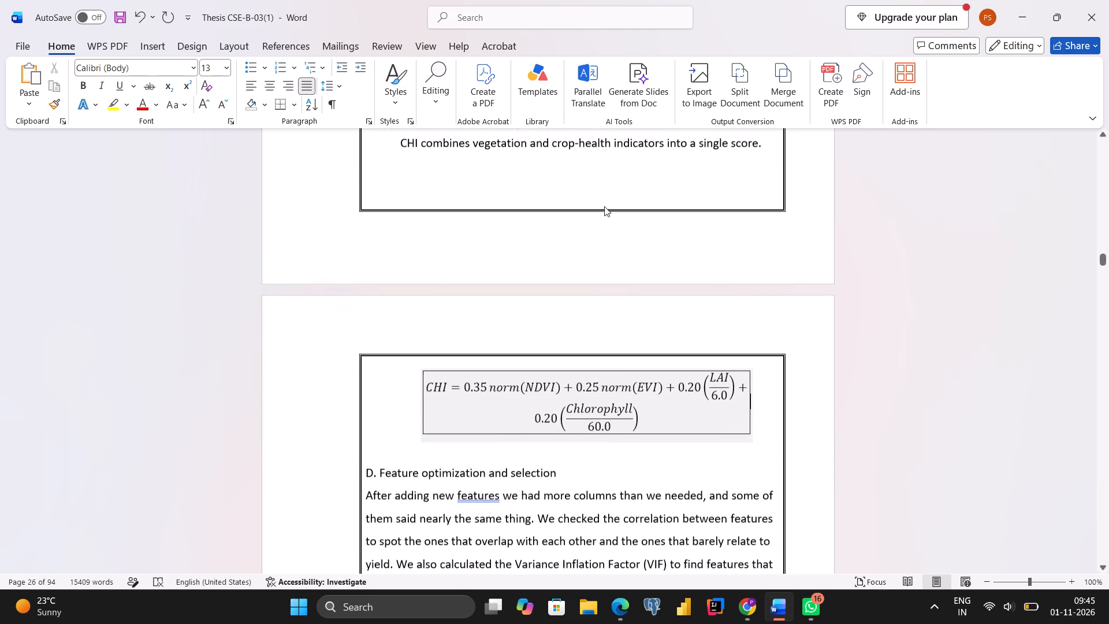
{"action": "scroll", "coordinate": [604, 206], "scroll_direction": "down", "scroll_amount": 1}
Leave a blank line below the CHI formula, add "The normalization formulas are:" and start a new line.
{"action": "left_click", "coordinate": [770, 266]}
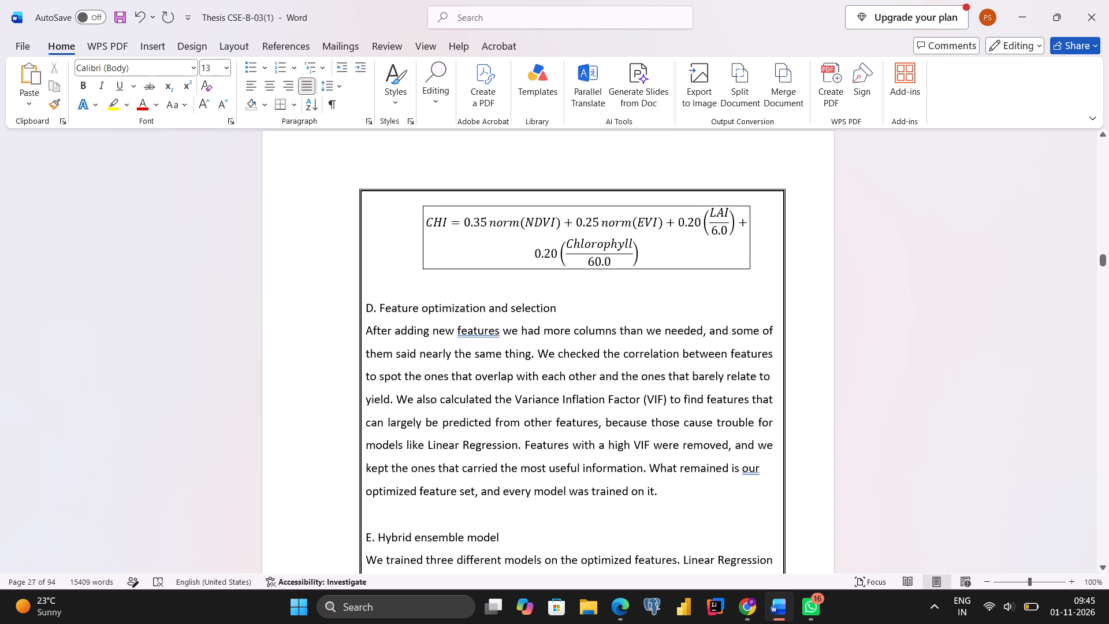
{"action": "key", "text": "Return"}
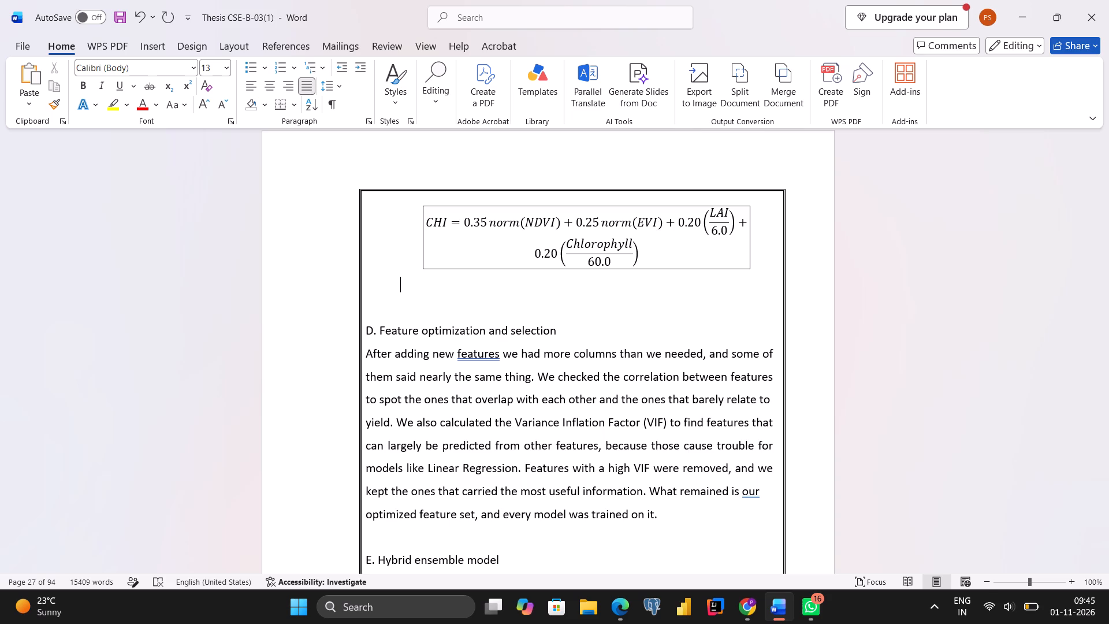
{"action": "key", "text": "Return"}
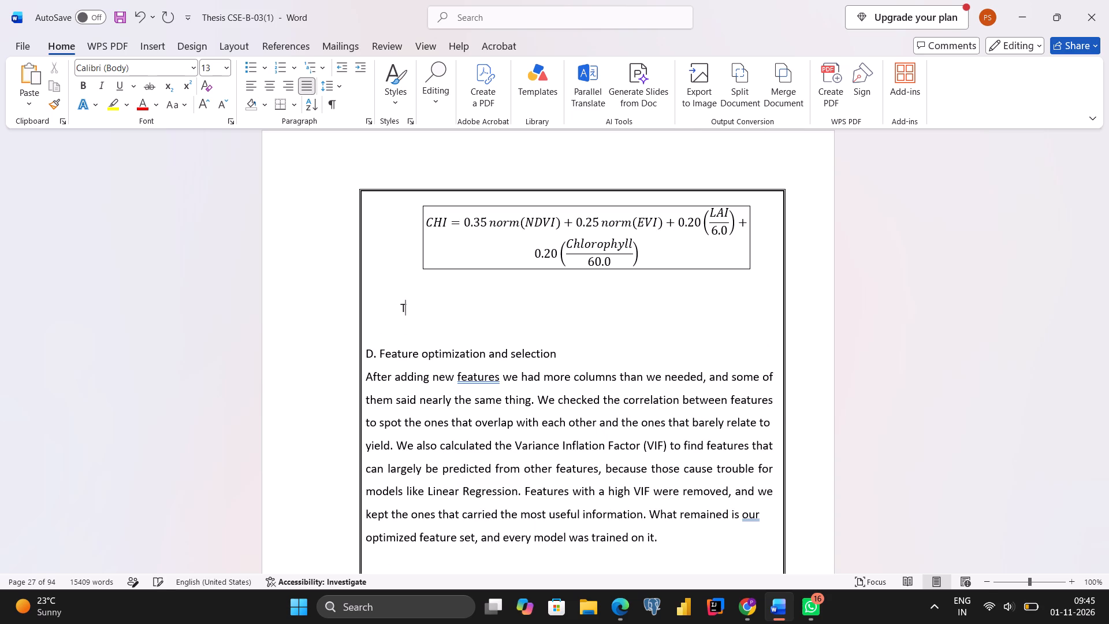
{"action": "type", "text": "normali"}
{"action": "type", "text": "zato"}
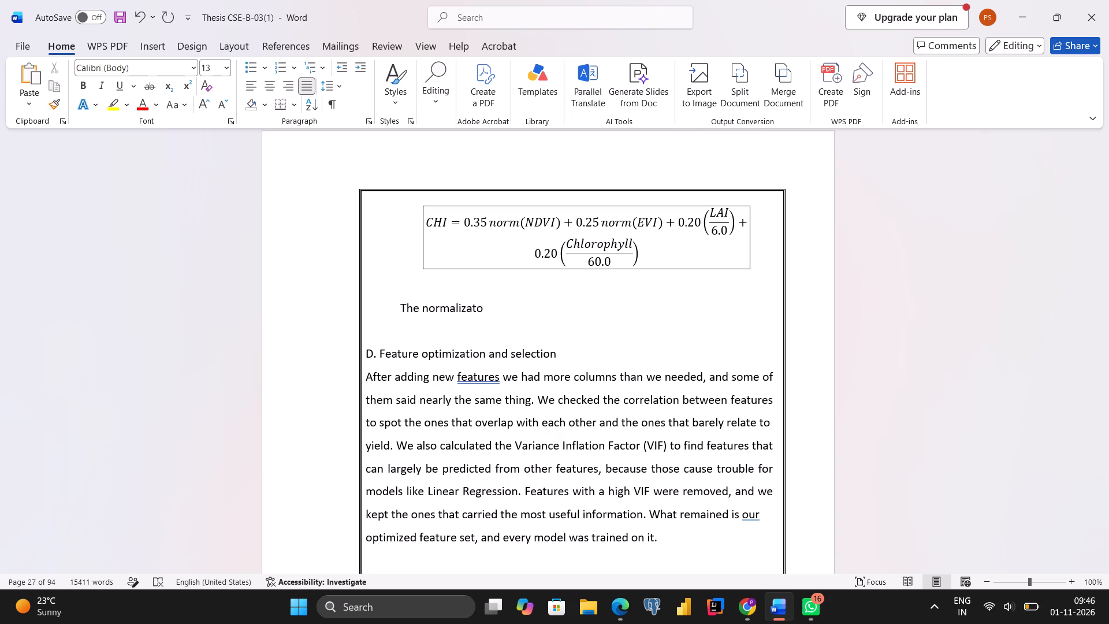
{"action": "key", "text": "BackSpace"}
{"action": "type", "text": "ion"}
{"action": "key", "text": "space"}
{"action": "type", "text": "formulas are"}
{"action": "key", "text": "shift+colon"}
{"action": "key", "text": "Return"}
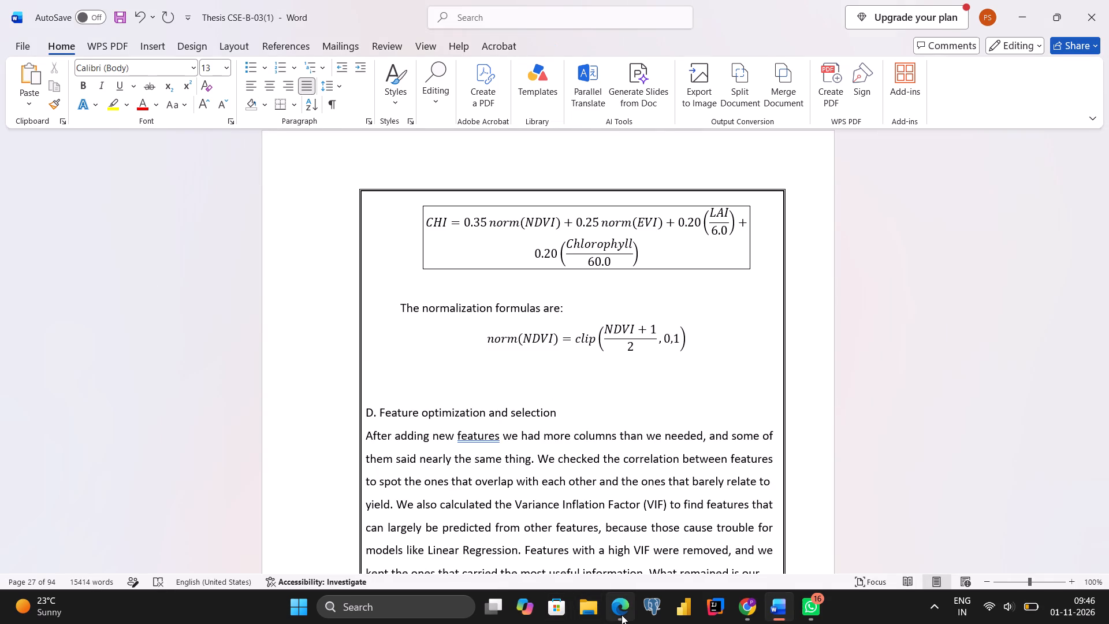
Copy the norm(EVI) formula from ChatGPT in Edge below norm(NDVI) in Word, with a blank line between the two formulas.
{"action": "left_click", "coordinate": [622, 615]}
{"action": "left_click_drag", "start_coordinate": [569, 480], "coordinate": [777, 484]}
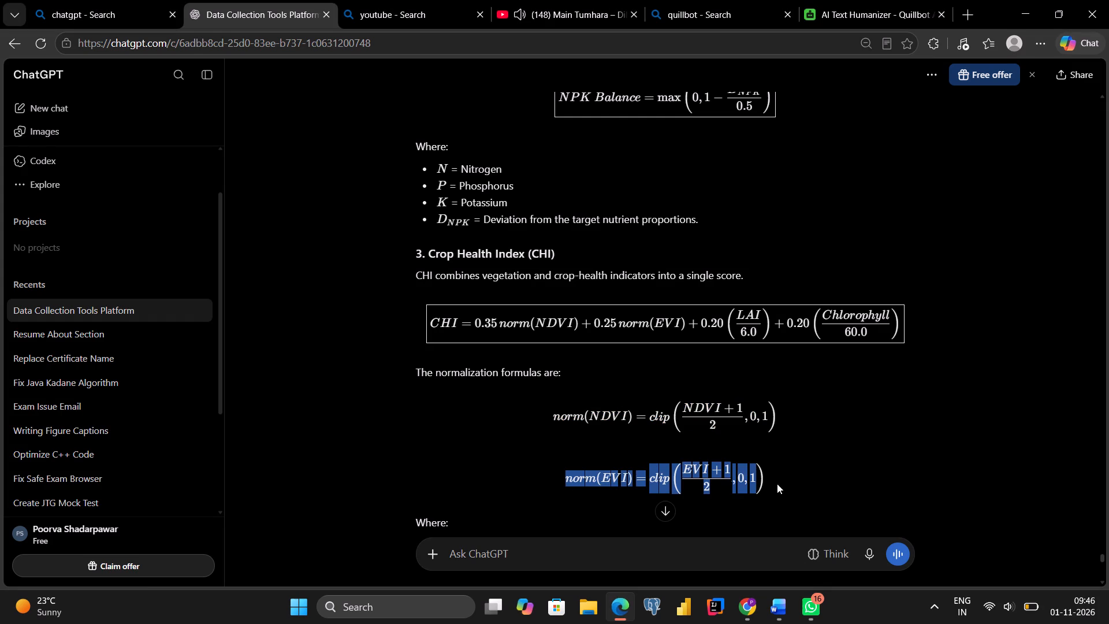
{"action": "left_click_drag", "start_coordinate": [777, 484], "coordinate": [802, 484]}
{"action": "key", "text": "ctrl+c"}
{"action": "left_click", "coordinate": [782, 611]}
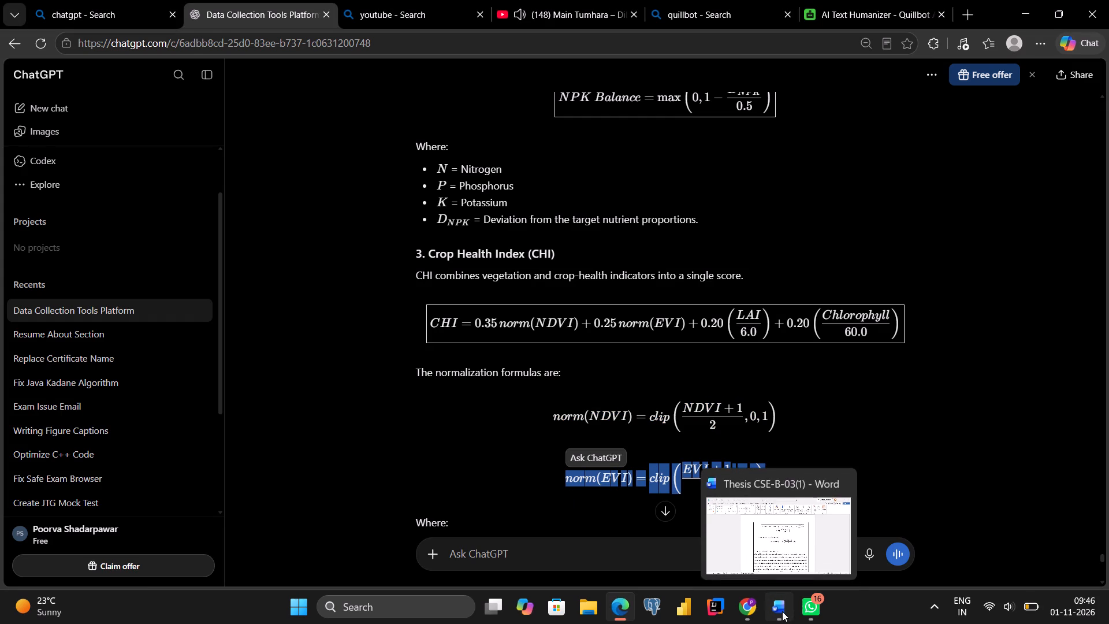
{"action": "key", "text": "ctrl+v"}
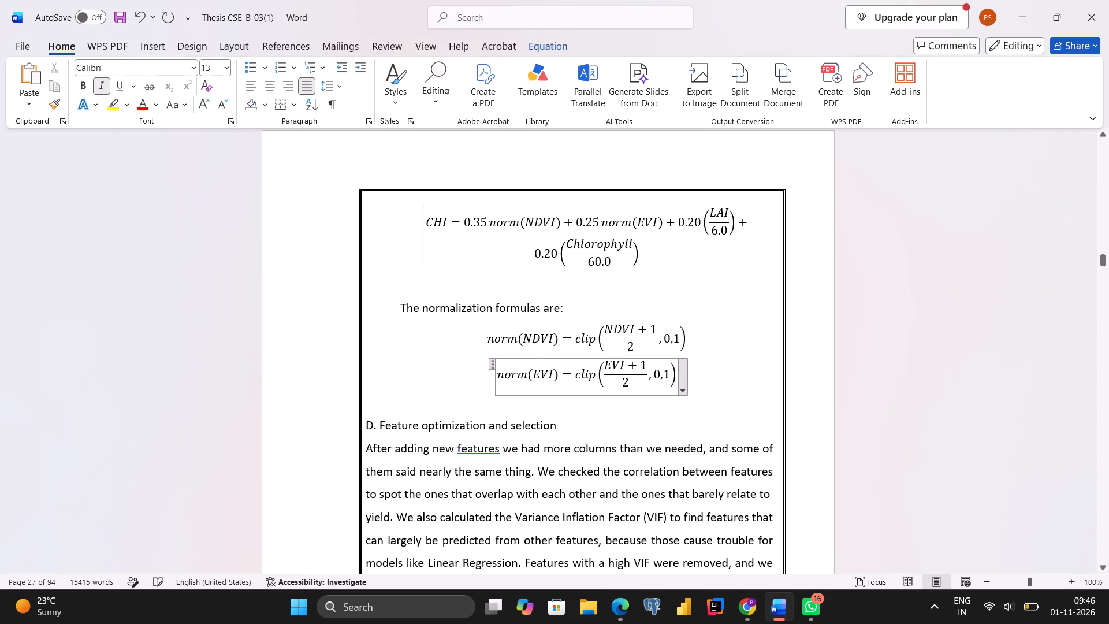
{"action": "left_click", "coordinate": [717, 341]}
{"action": "key", "text": "Return"}
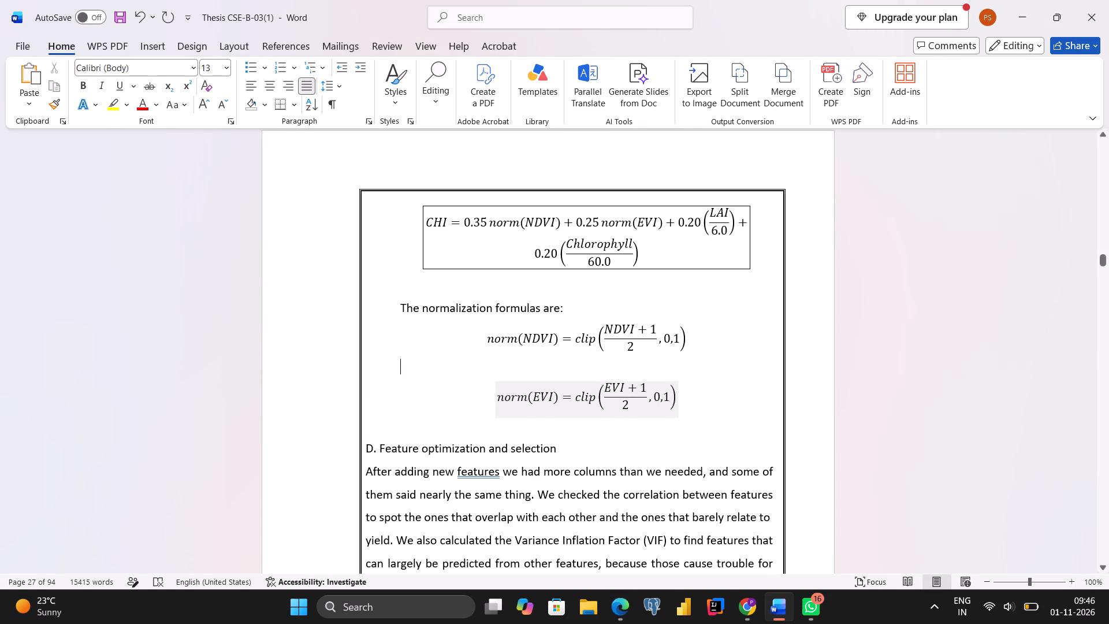
Add "Where:" on a new line below the norm(EVI) formula and start a new line beneath it.
{"action": "left_click", "coordinate": [743, 389]}
{"action": "key", "text": "Return"}
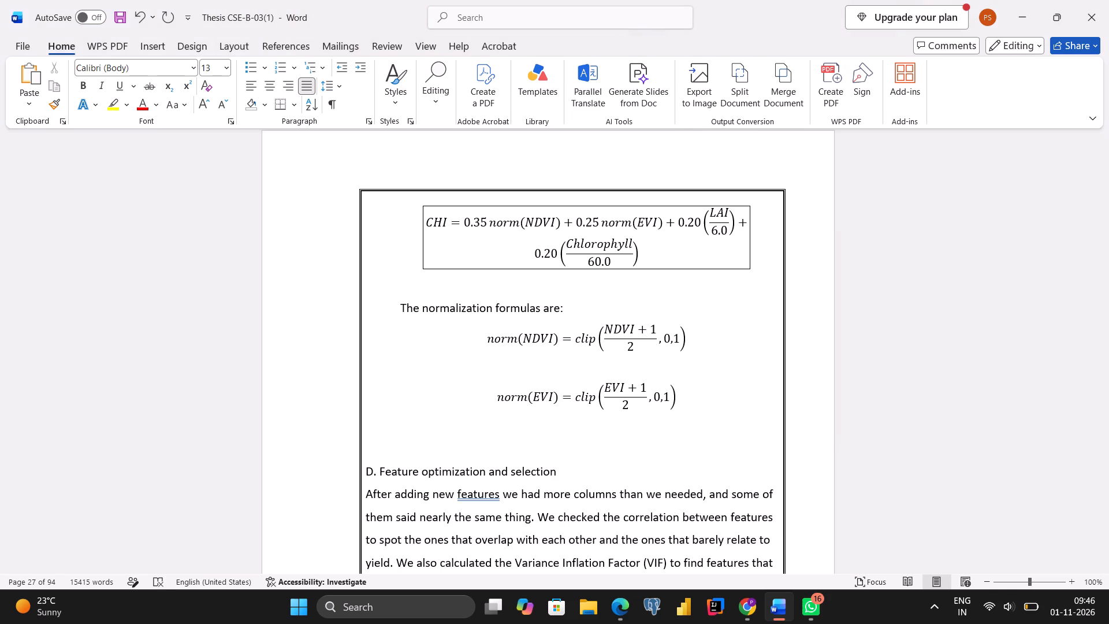
{"action": "type", "text": "here"}
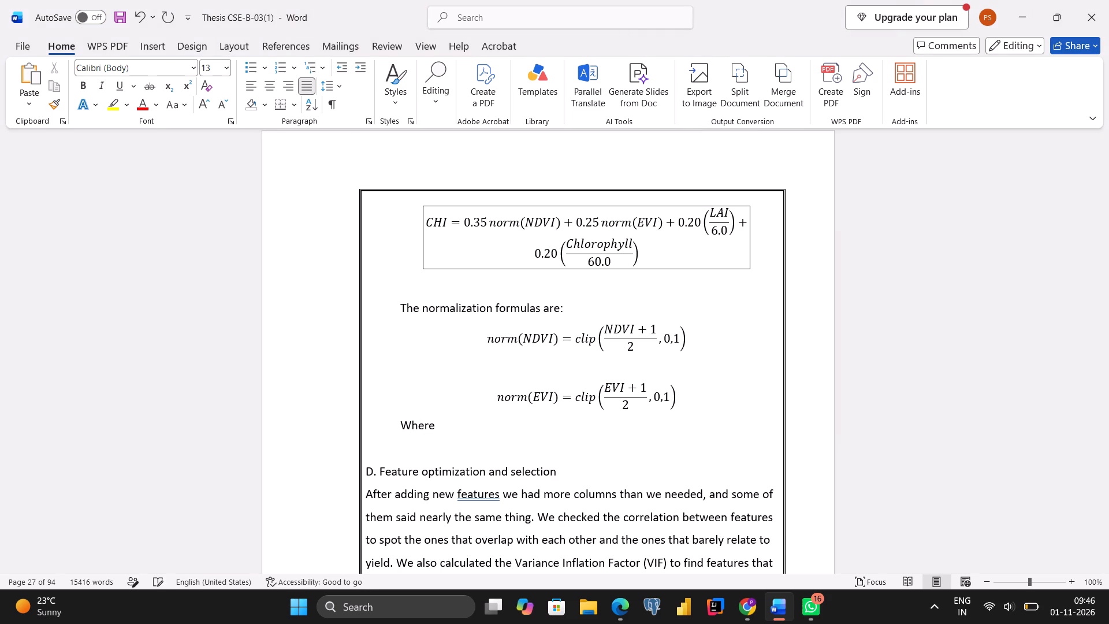
{"action": "key", "text": "comma"}
{"action": "key", "text": "Return"}
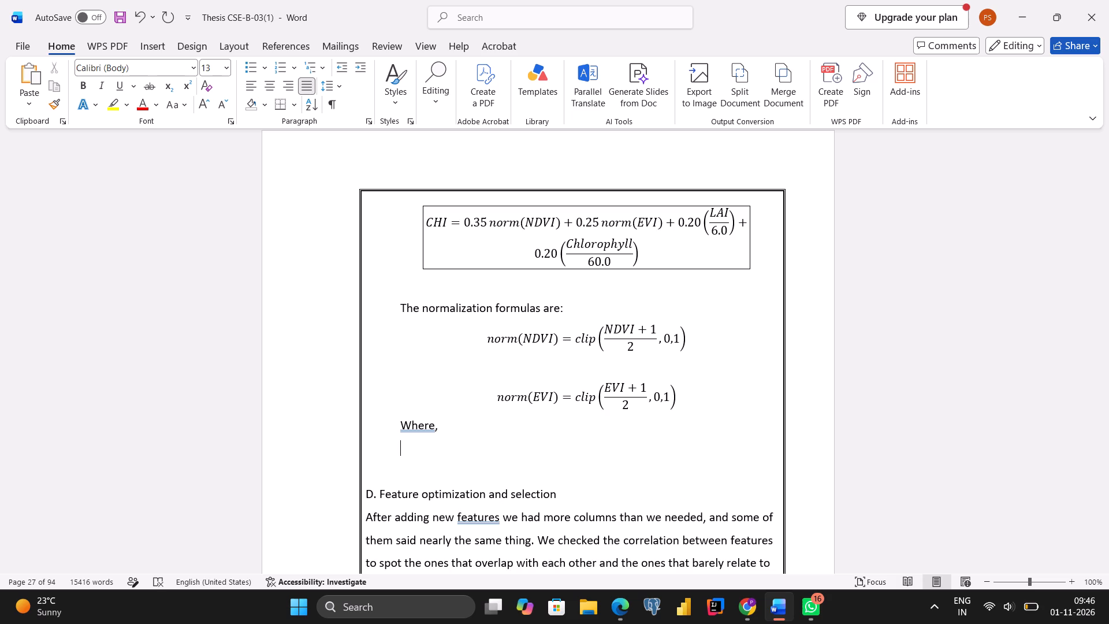
{"action": "key", "text": "BackSpace"}
{"action": "key", "text": "BackSpace"}
{"action": "key", "text": "BackSpace"}
{"action": "key", "text": "shift+colon"}
{"action": "key", "text": "Return"}
Add the definition "NDVI = Normalized Difference Vegetation Index" below "Where:" and start a new line.
{"action": "key", "text": "d"}
{"action": "type", "text": "VI"}
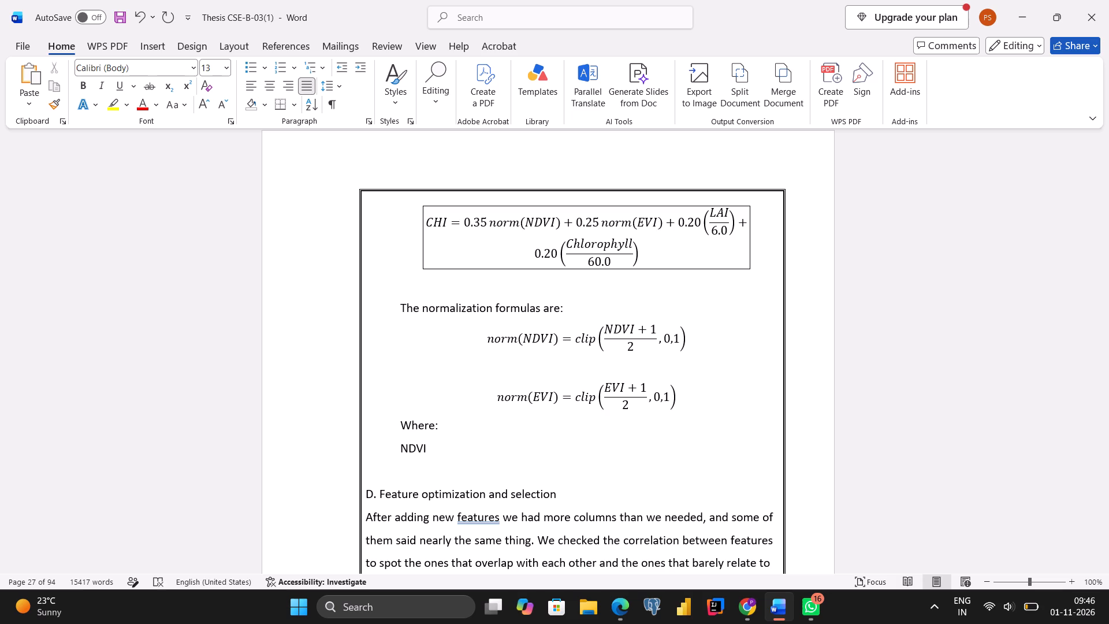
{"action": "key", "text": "space"}
{"action": "type", "text": "="}
{"action": "key", "text": "space"}
{"action": "key", "text": "BackSpace"}
{"action": "type", "text": "ormalized"}
{"action": "key", "text": "space"}
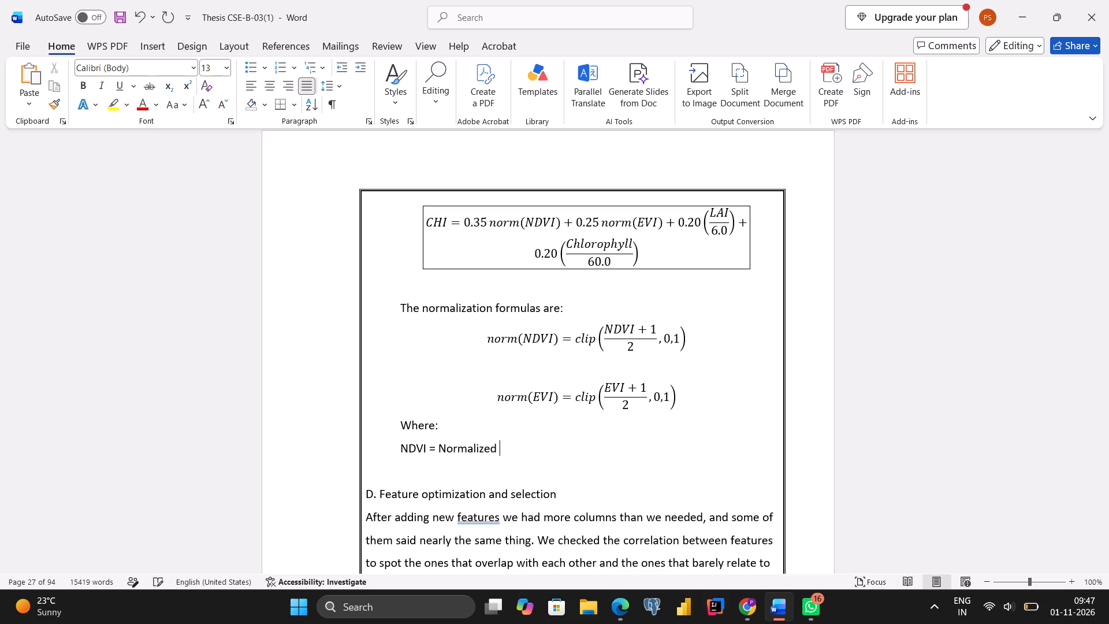
{"action": "key", "text": "d"}
{"action": "key", "text": "i"}
{"action": "type", "text": "ffere"}
{"action": "type", "text": "nce"}
{"action": "key", "text": "space"}
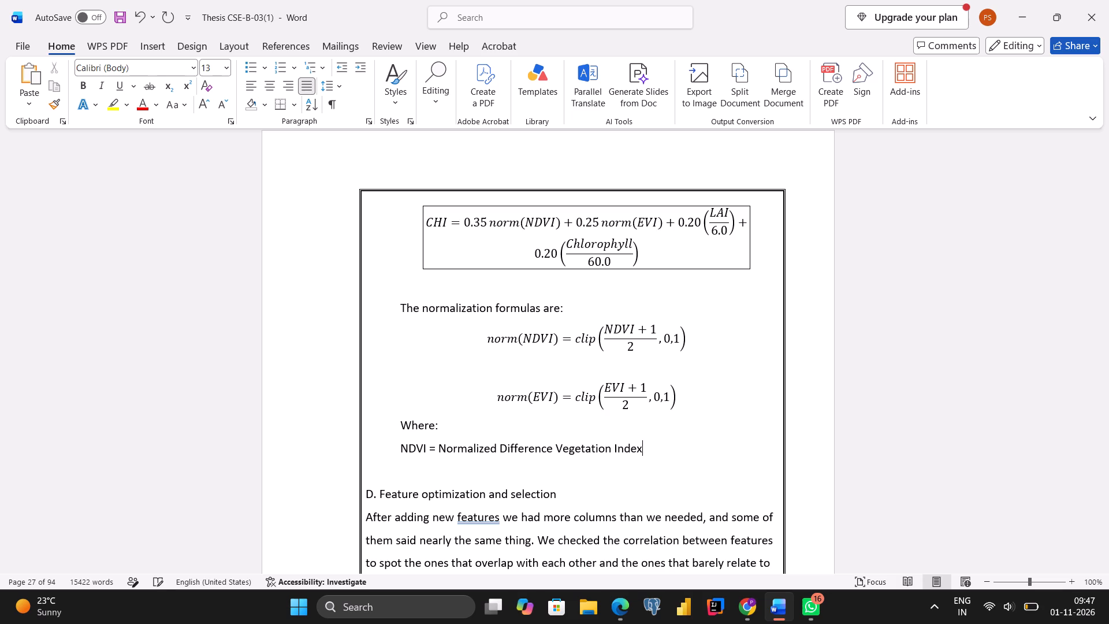
{"action": "key", "text": "Return"}
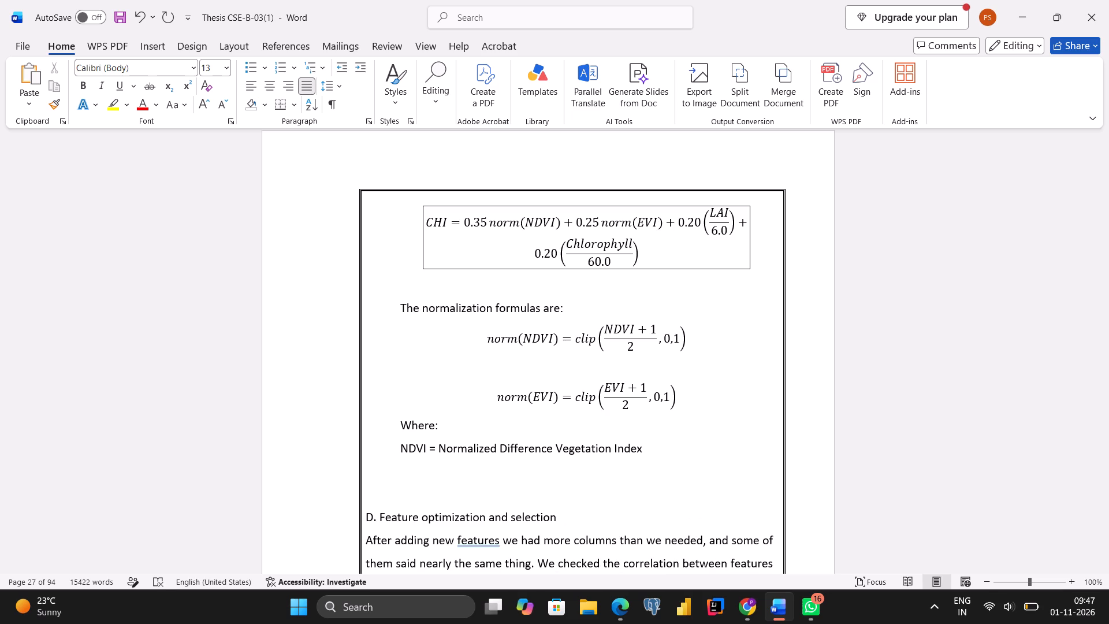
Add the definition "EVI = Enhanced Vegetation Index" below the NDVI definition and start a new line.
{"action": "key", "text": "BackSpace"}
{"action": "key", "text": "BackSpace"}
{"action": "key", "text": "e"}
{"action": "type", "text": "han"}
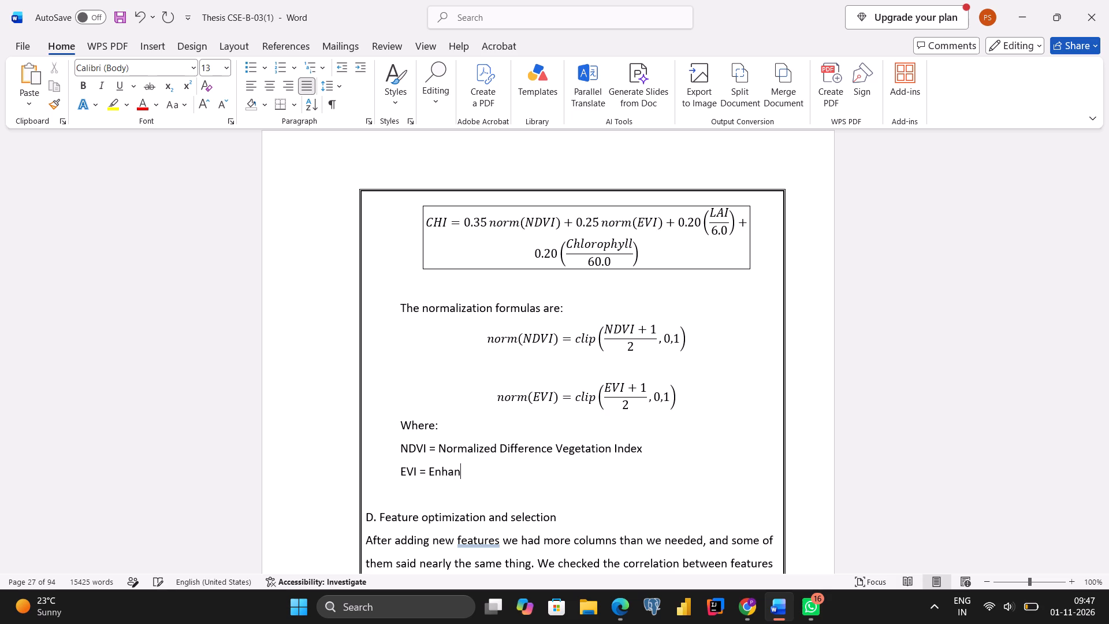
{"action": "key", "text": "c"}
{"action": "type", "text": "se"}
{"action": "key", "text": "BackSpace"}
{"action": "key", "text": "BackSpace"}
{"action": "key", "text": "BackSpace"}
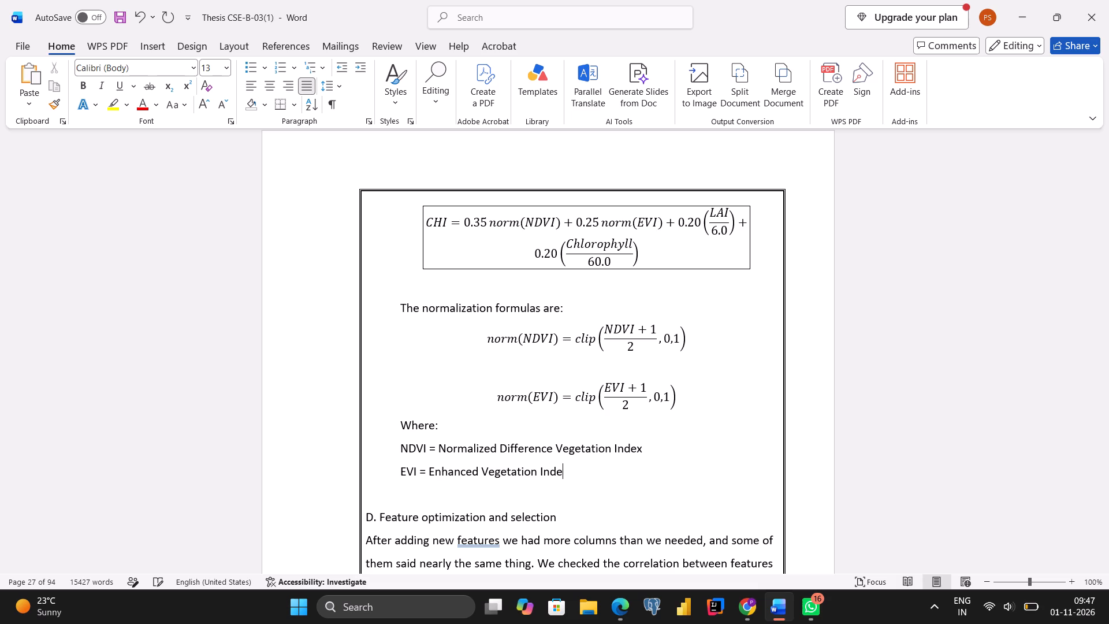
{"action": "key", "text": "x"}
{"action": "key", "text": "Return"}
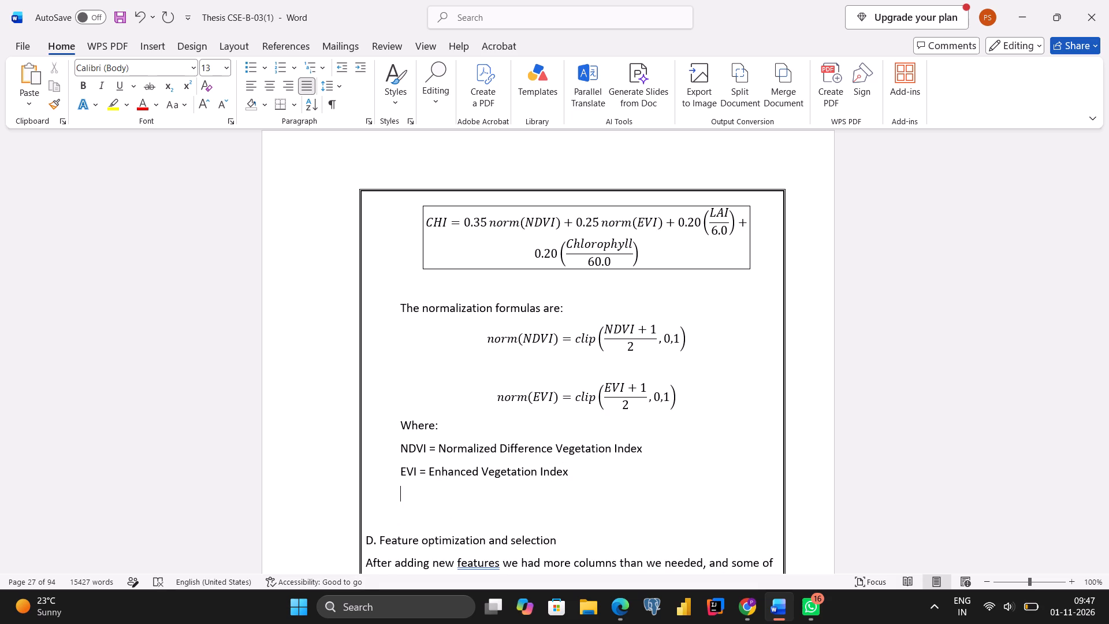
Add the definition "LAI = Leaf Area Index" below the EVI definition and start a new line.
{"action": "key", "text": "BackSpace"}
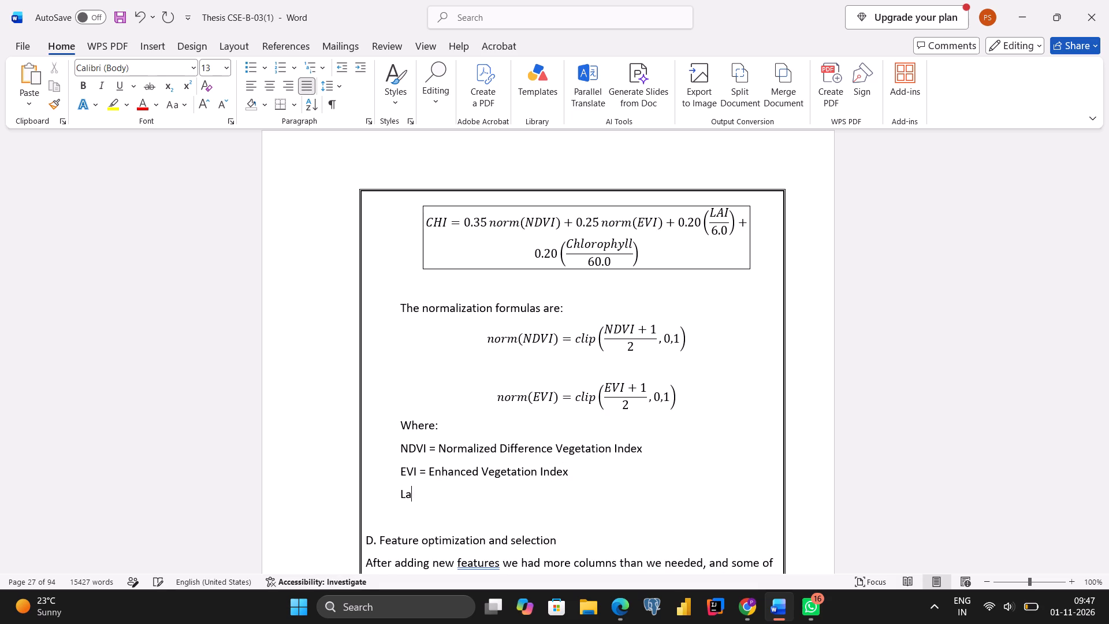
{"action": "key", "text": "BackSpace"}
{"action": "type", "text": "AI ="}
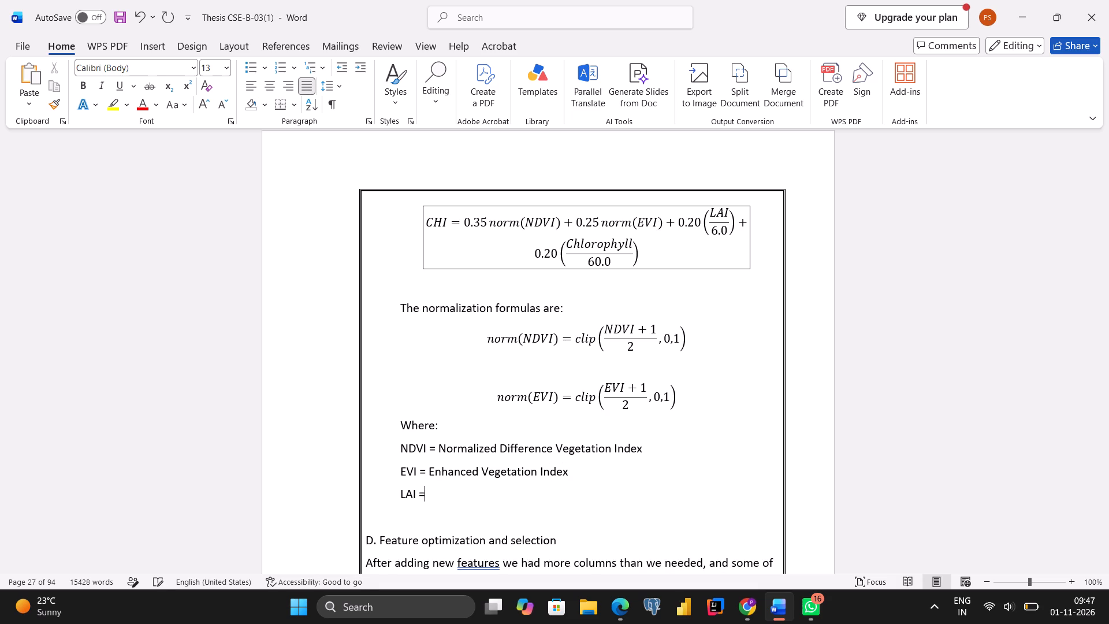
{"action": "key", "text": "space"}
{"action": "key", "text": "l"}
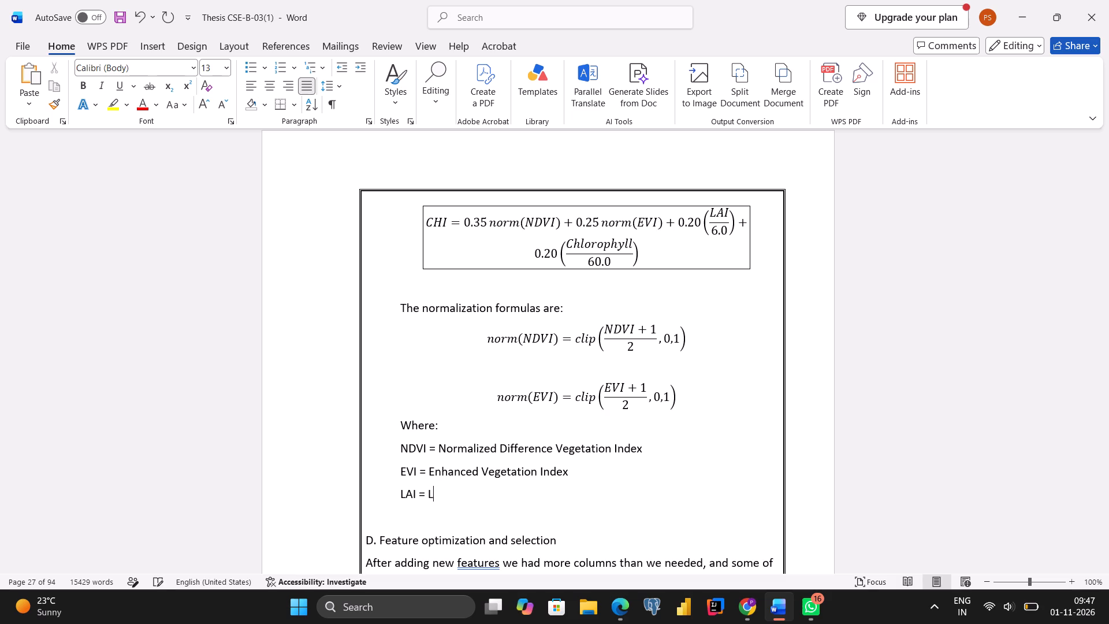
{"action": "type", "text": "ead"}
{"action": "key", "text": "BackSpace"}
{"action": "type", "text": "f"}
{"action": "key", "text": "space"}
{"action": "key", "text": "a"}
{"action": "type", "text": "rea"}
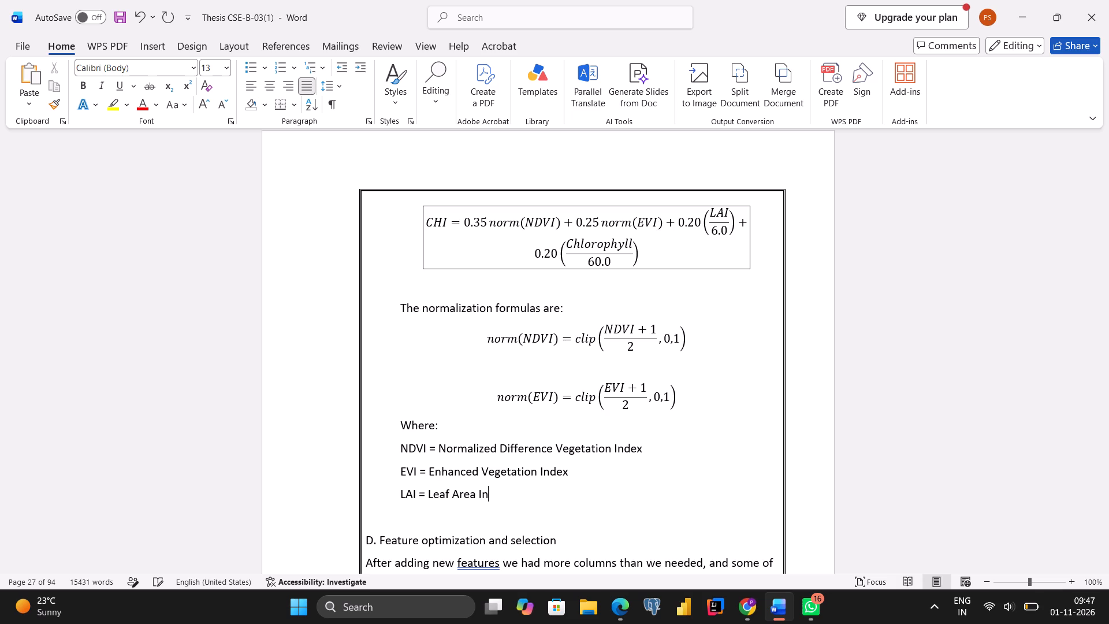
{"action": "key", "text": "Return"}
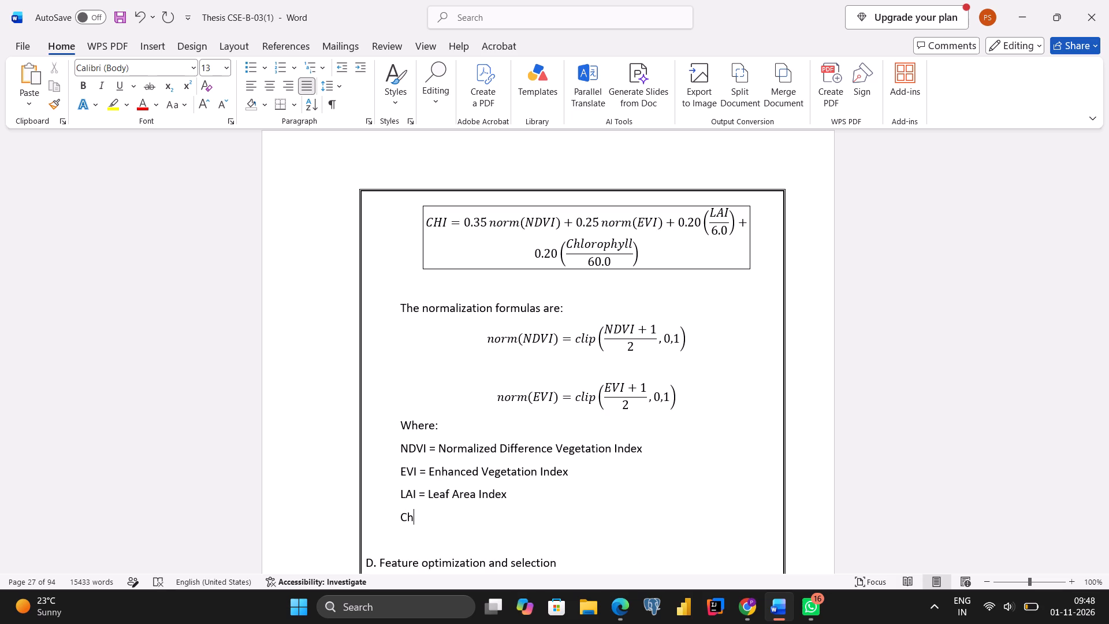
Complete the definition "Chlorophyll = Chlorophyll content" below the LAI definition and start a new line.
{"action": "type", "text": "lo"}
{"action": "type", "text": "ror"}
{"action": "key", "text": "BackSpace"}
{"action": "type", "text": "phyll ="}
{"action": "key", "text": "space"}
{"action": "type", "text": "ho"}
{"action": "type", "text": "lo"}
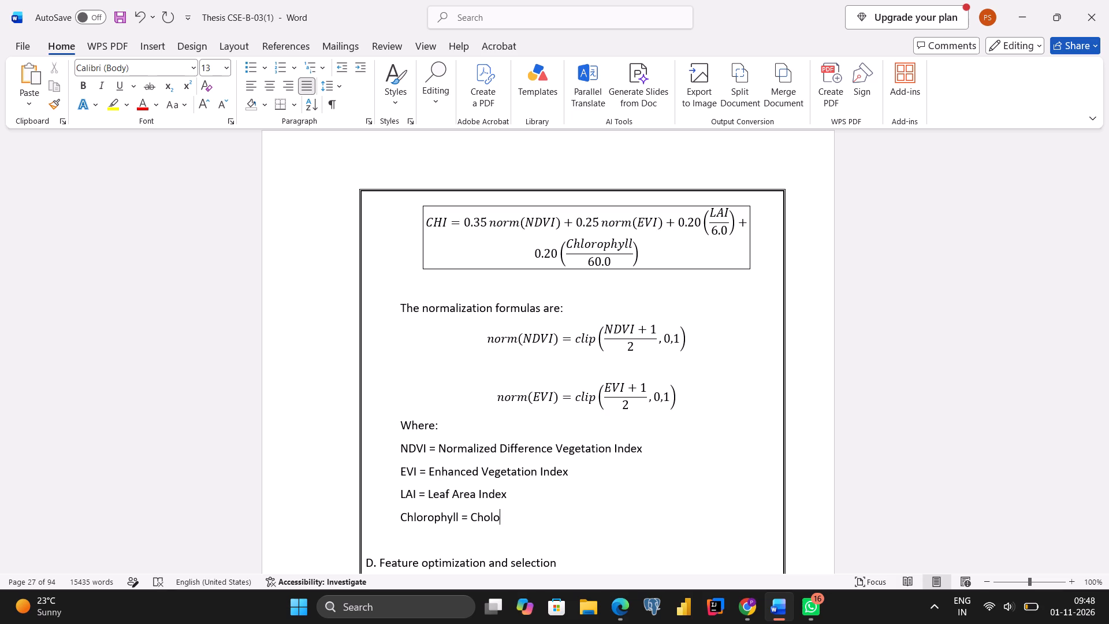
{"action": "key", "text": "BackSpace"}
{"action": "key", "text": "BackSpace"}
{"action": "key", "text": "BackSpace"}
{"action": "type", "text": "lo"}
{"action": "type", "text": "ro"}
{"action": "type", "text": "ph"}
{"action": "key", "text": "y"}
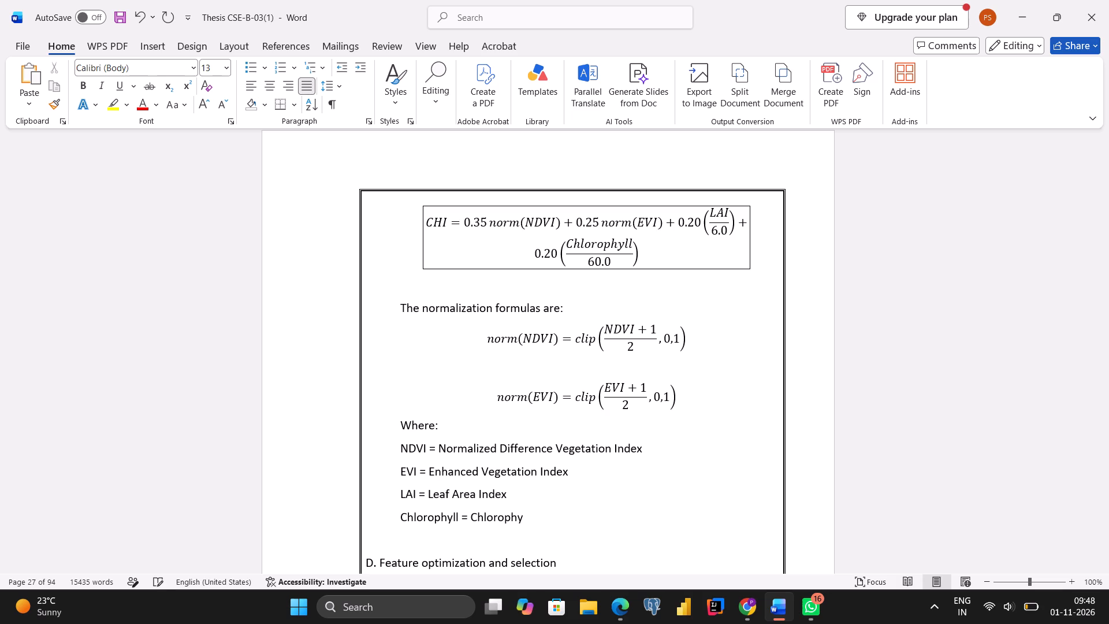
{"action": "type", "text": "ll"}
{"action": "key", "text": "space"}
{"action": "type", "text": "content"}
{"action": "key", "text": "Return"}
Add the definition "Clip(x,0,1) = Restricts the value between 0 and 1" below the Chlorophyll definition and leave a blank line beneath it.
{"action": "type", "text": "clip"}
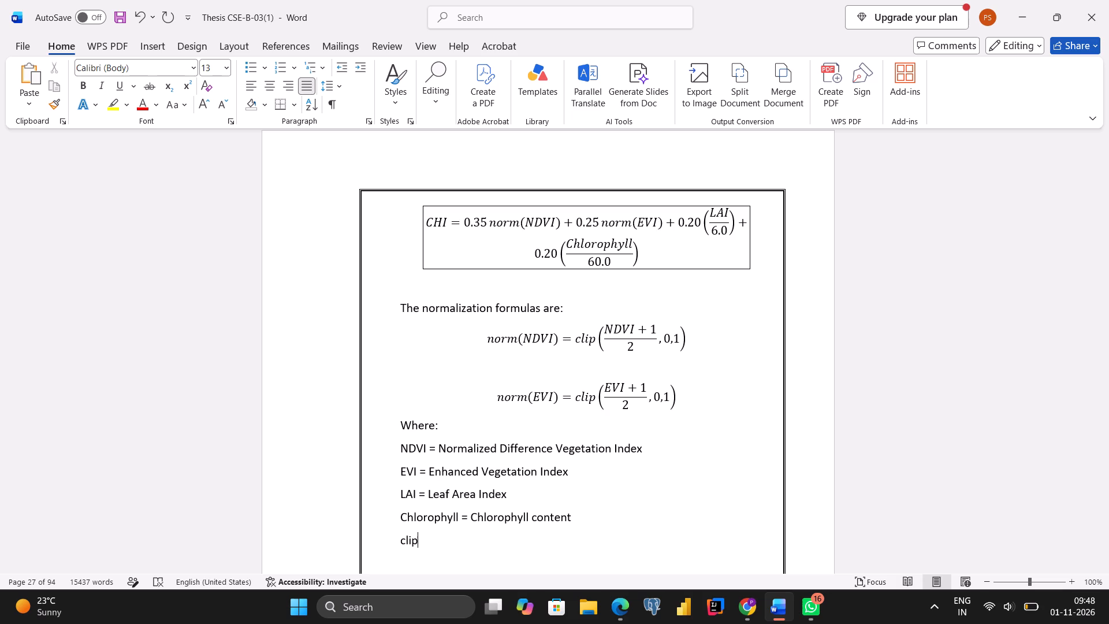
{"action": "key", "text": "shift+parenleft"}
{"action": "key", "text": "x"}
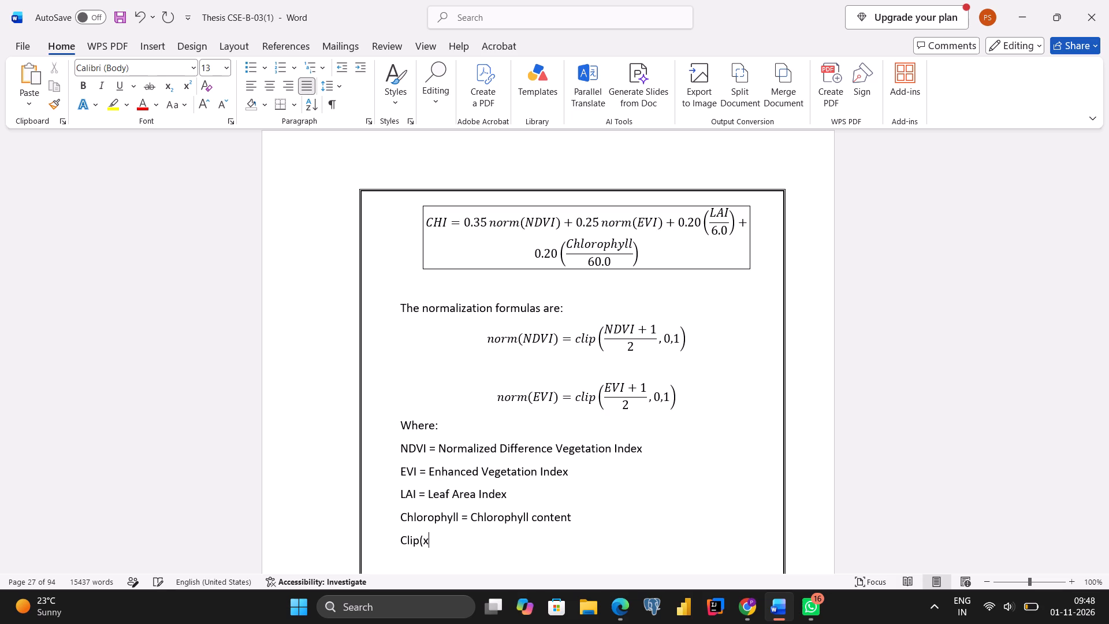
{"action": "key", "text": "comma"}
{"action": "type", "text": "0,1"}
{"action": "key", "text": "shift+parenright"}
{"action": "key", "text": "space"}
{"action": "type", "text": "="}
{"action": "key", "text": "space"}
{"action": "key", "text": "space"}
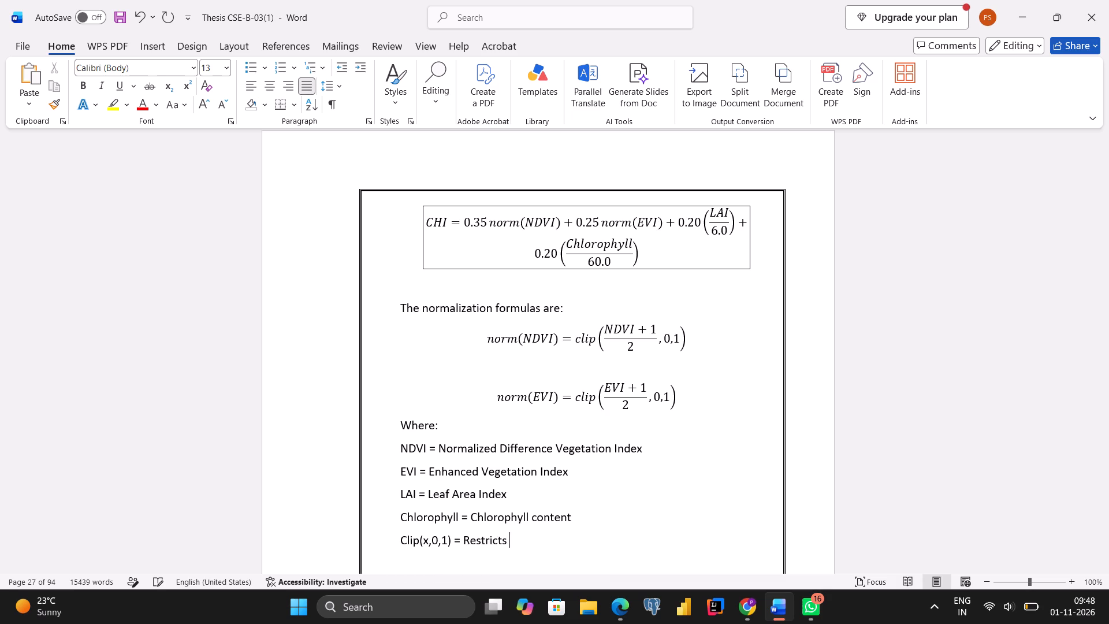
{"action": "type", "text": "the value"}
{"action": "key", "text": "space"}
{"action": "key", "text": "n"}
{"action": "key", "text": "BackSpace"}
{"action": "type", "text": "between"}
{"action": "key", "text": "space"}
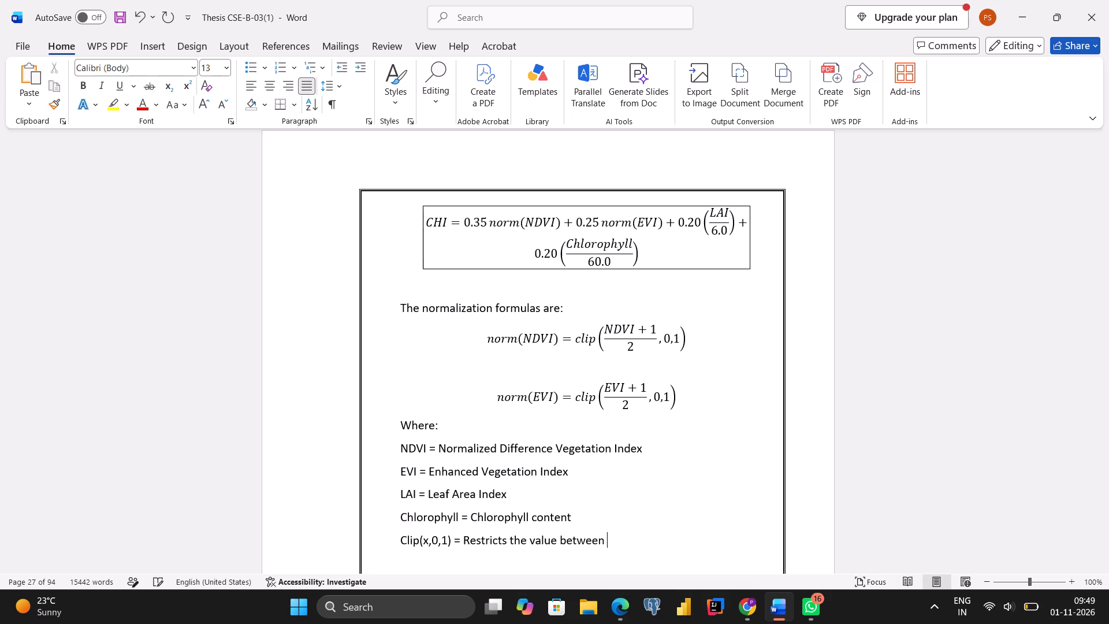
{"action": "type", "text": "0 and 1"}
{"action": "key", "text": "Return"}
{"action": "key", "text": "Return"}
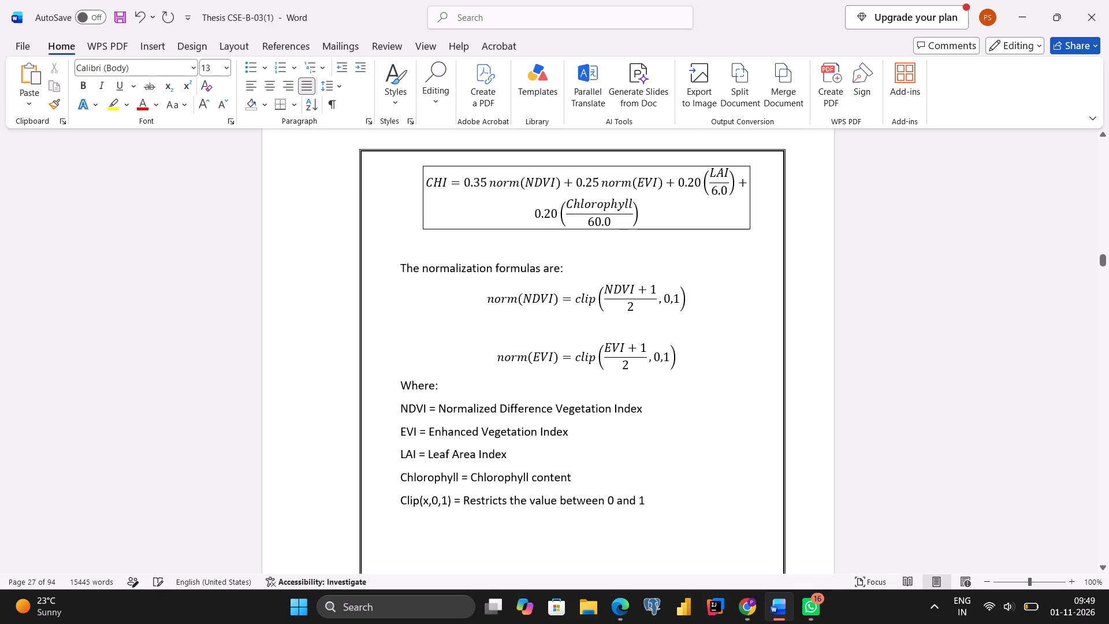
Add the numbered heading "4. Soil Fertility Score" below the CHI definitions and start an unnumbered line beneath it.
{"action": "key", "text": "4"}
{"action": "type", "text": "."}
{"action": "key", "text": "space"}
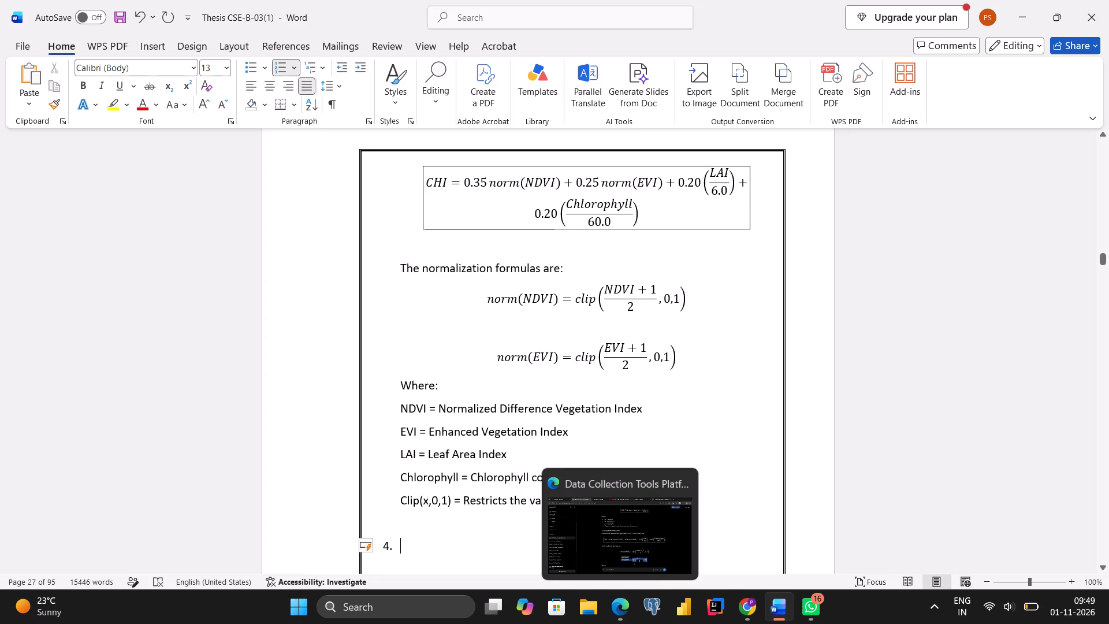
{"action": "type", "text": "oil"}
{"action": "key", "text": "space"}
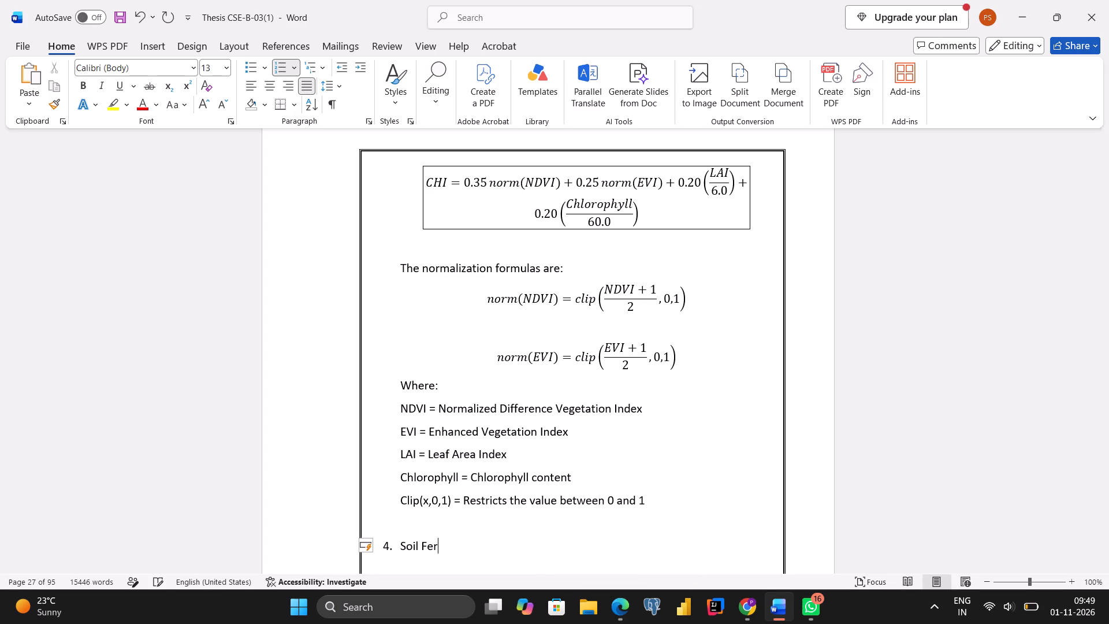
{"action": "type", "text": "tility"}
{"action": "key", "text": "space"}
{"action": "key", "text": "Return"}
{"action": "key", "text": "BackSpace"}
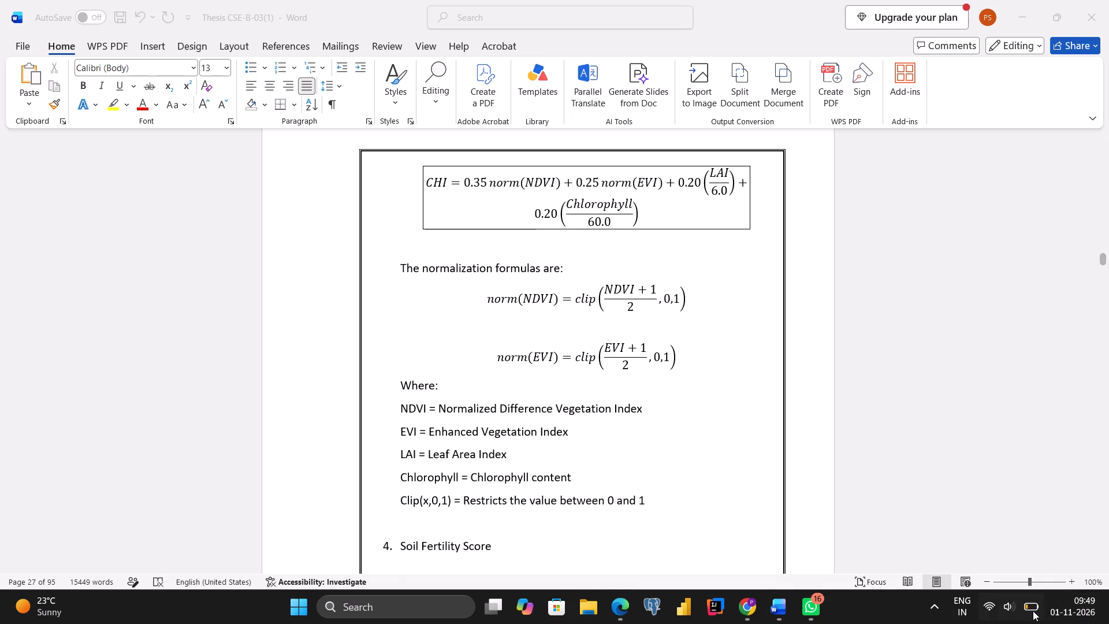
{"action": "left_click", "coordinate": [1033, 611]}
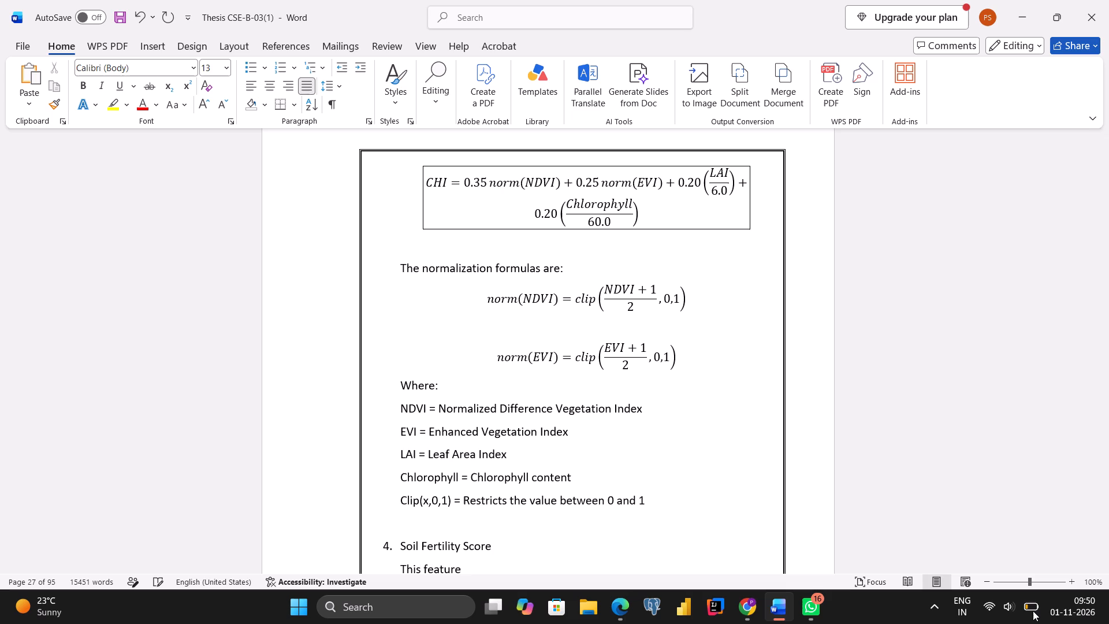
{"action": "type", "text": "com"}
{"action": "type", "text": "bines"}
{"action": "key", "text": "space"}
{"action": "type", "text": "soil"}
{"action": "key", "text": "space"}
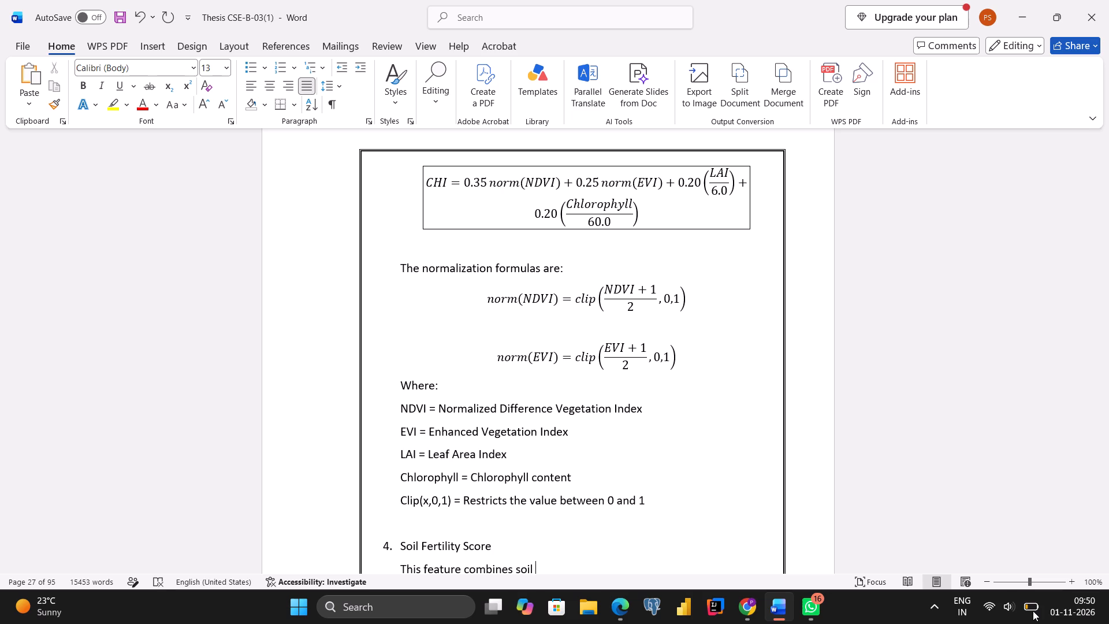
{"action": "type", "text": "orga"}
{"action": "scroll", "coordinate": [1033, 611], "scroll_direction": "down", "scroll_amount": 1}
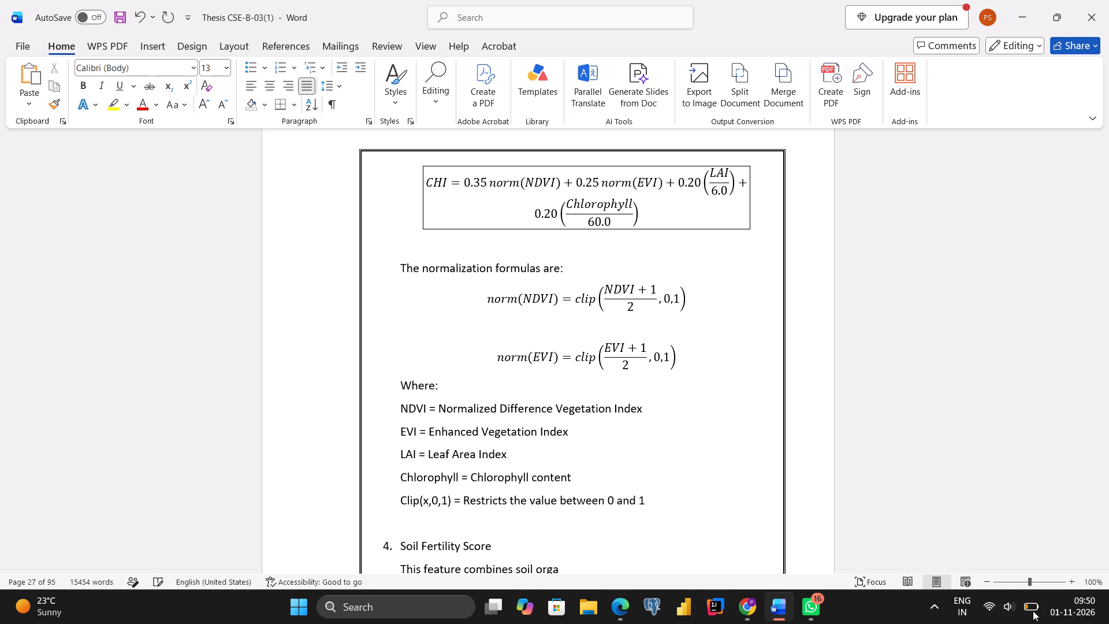
{"action": "scroll", "coordinate": [1033, 611], "scroll_direction": "down", "scroll_amount": 1}
{"action": "type", "text": "nice"}
{"action": "scroll", "coordinate": [727, 529], "scroll_direction": "down", "scroll_amount": 2}
{"action": "key", "text": "BackSpace"}
{"action": "key", "text": "space"}
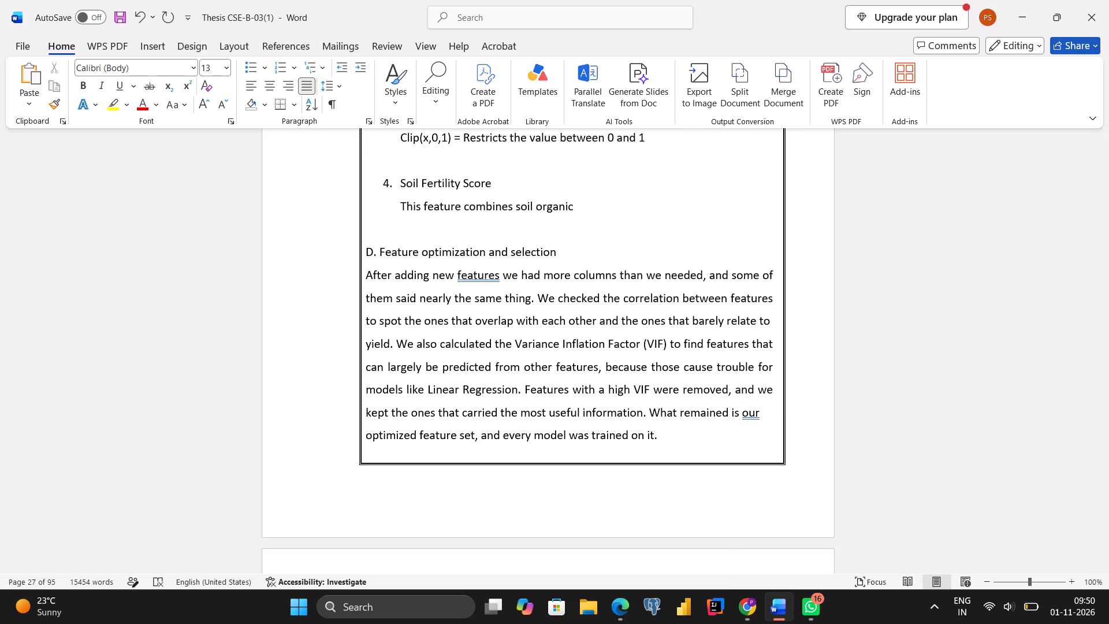
{"action": "type", "text": "carbon,"}
{"action": "key", "text": "space"}
Continue the Soil Fertility Score description with "pH, cation exchange capacity".
{"action": "key", "text": "BackSpace"}
{"action": "type", "text": ","}
{"action": "key", "text": "space"}
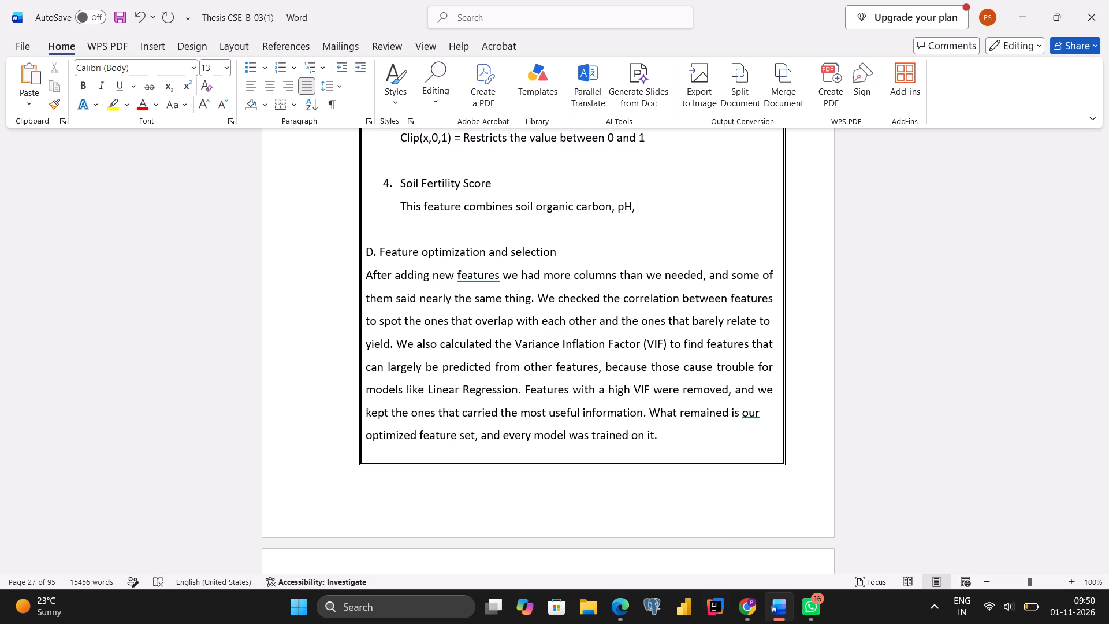
{"action": "type", "text": "ca"}
{"action": "key", "text": "t"}
{"action": "type", "text": "ion"}
{"action": "key", "text": "space"}
{"action": "type", "text": "exchange"}
{"action": "key", "text": "space"}
{"action": "type", "text": "capacity"}
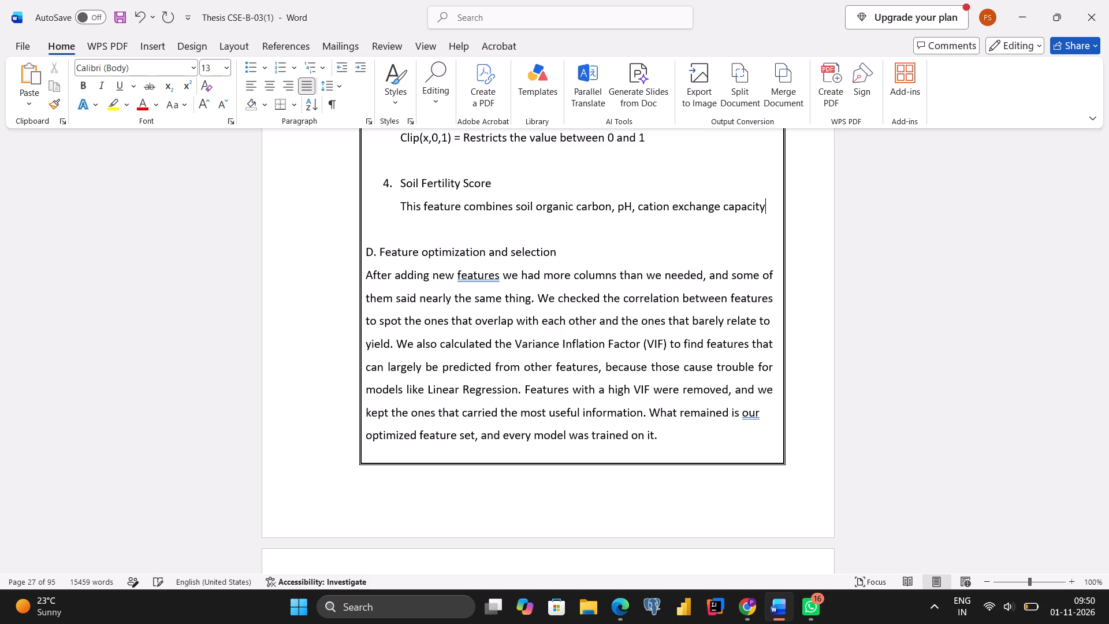
Finish the Soil Fertility Score description with ", and water holding capacity." and leave a blank line beneath it.
{"action": "type", "text": ", and water"}
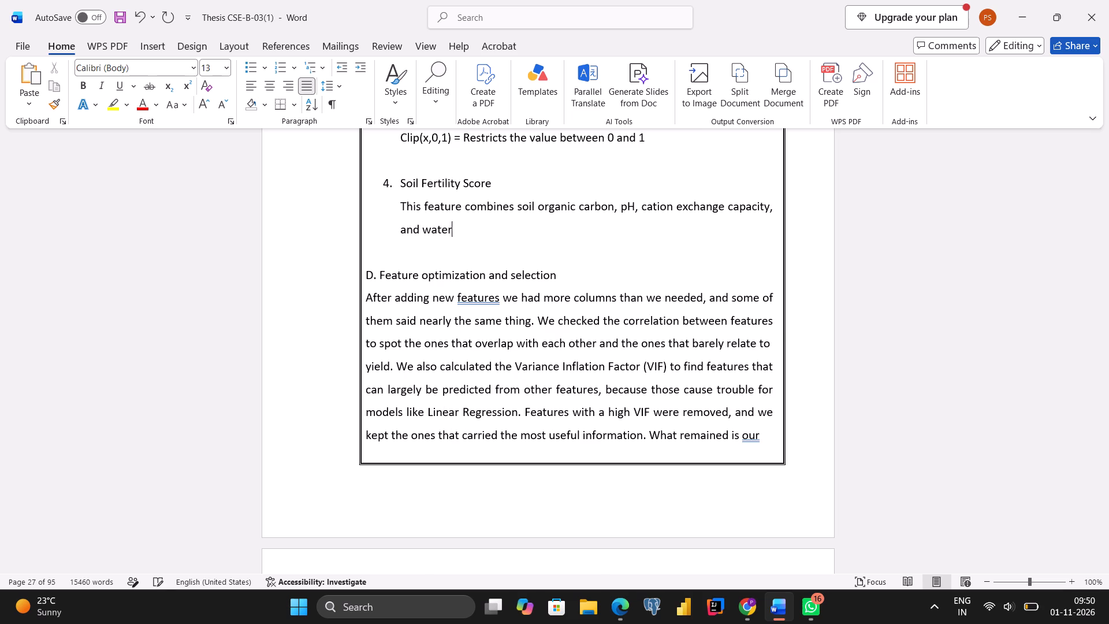
{"action": "key", "text": "space"}
{"action": "type", "text": "hol"}
{"action": "type", "text": "ding"}
{"action": "key", "text": "space"}
{"action": "type", "text": "capa"}
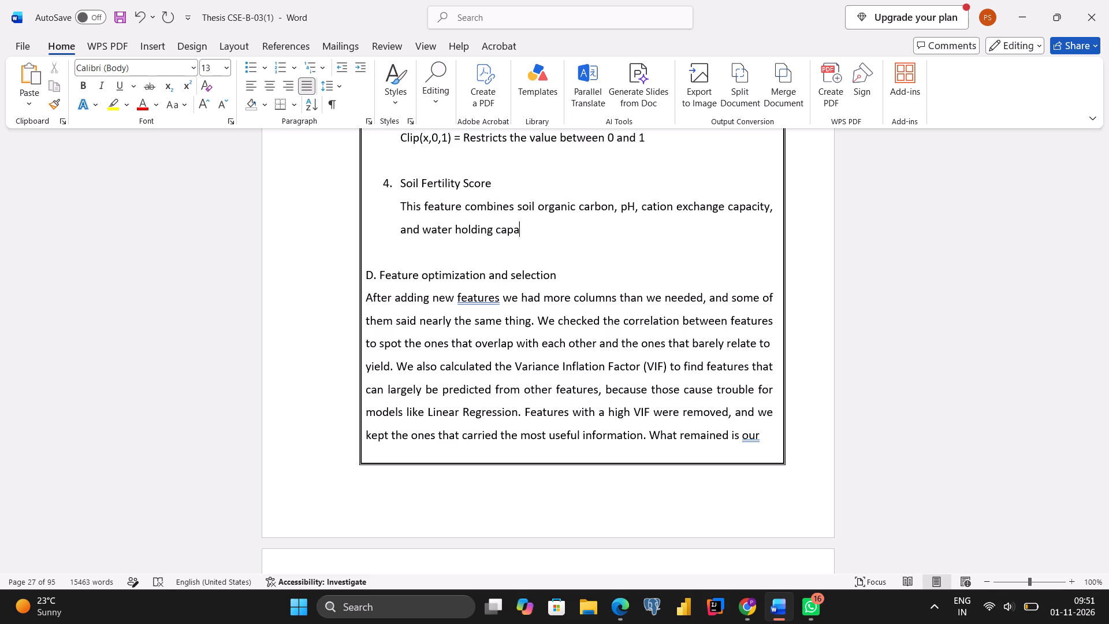
{"action": "type", "text": "city"}
{"action": "key", "text": "period"}
{"action": "key", "text": "Return"}
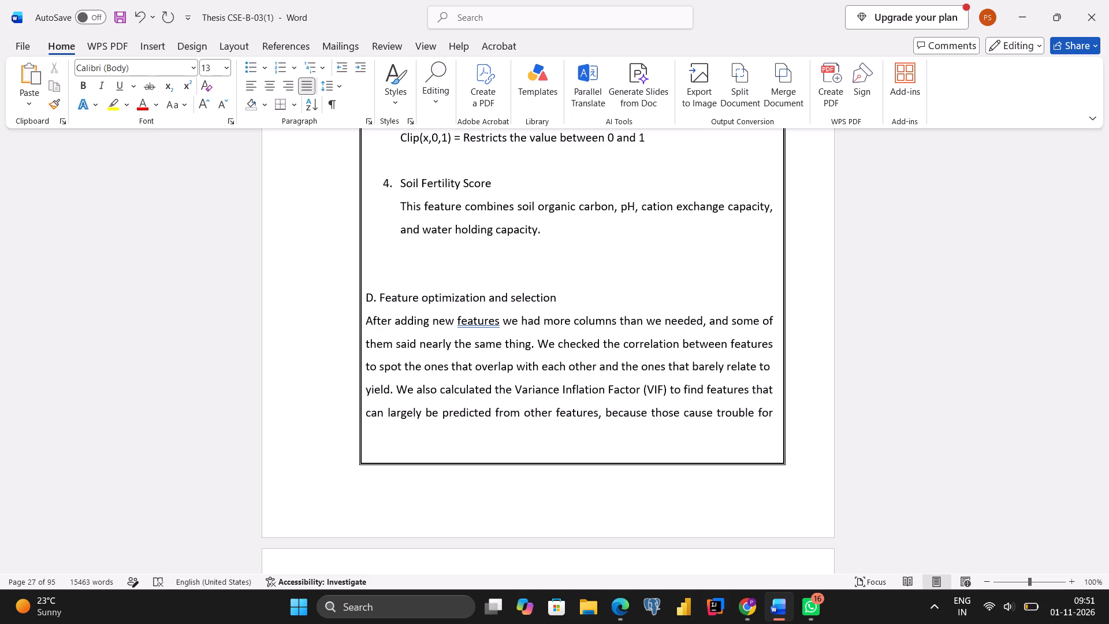
{"action": "key", "text": "Return"}
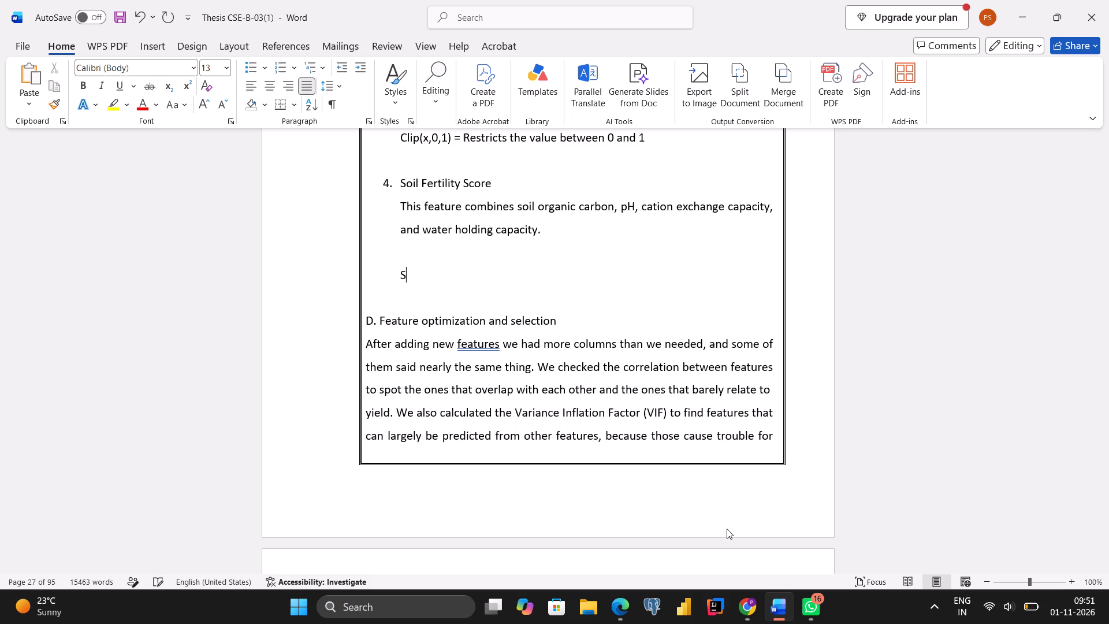
Add the line "Step 1: Calculate the pH score" below the Soil Fertility Score description and start a new line.
{"action": "type", "text": "tep"}
{"action": "key", "text": "space"}
{"action": "type", "text": "1"}
{"action": "key", "text": "shift+colon"}
{"action": "key", "text": "Return"}
{"action": "key", "text": "BackSpace"}
{"action": "key", "text": "BackSpace"}
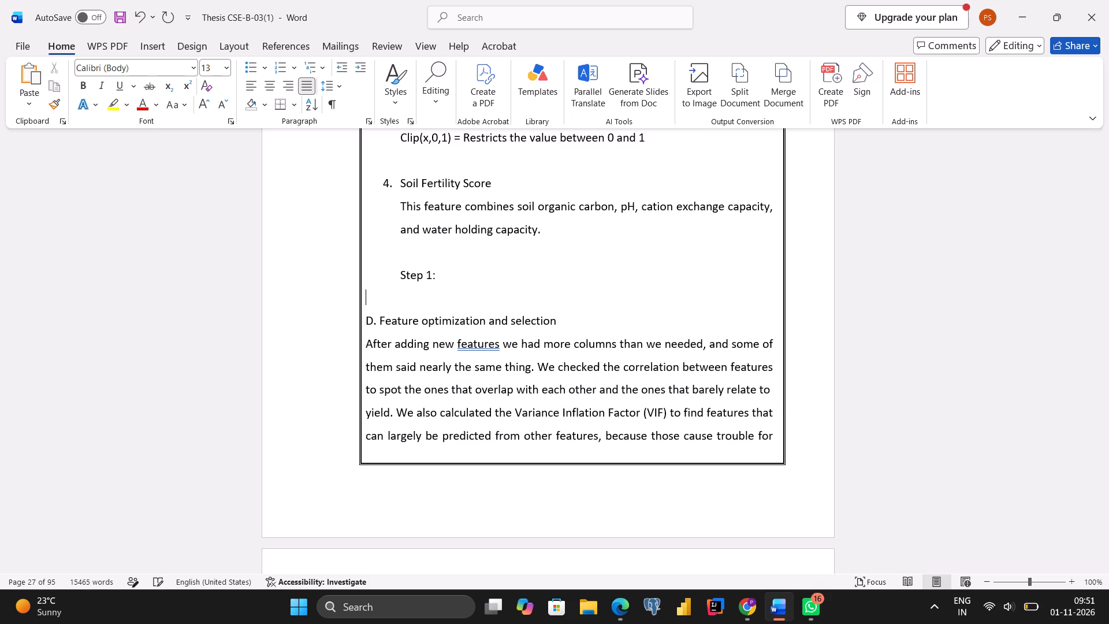
{"action": "key", "text": "space"}
{"action": "type", "text": "la"}
{"action": "key", "text": "BackSpace"}
{"action": "key", "text": "BackSpace"}
{"action": "type", "text": "alculate"}
{"action": "key", "text": "space"}
{"action": "type", "text": "the"}
{"action": "key", "text": "space"}
{"action": "key", "text": "p"}
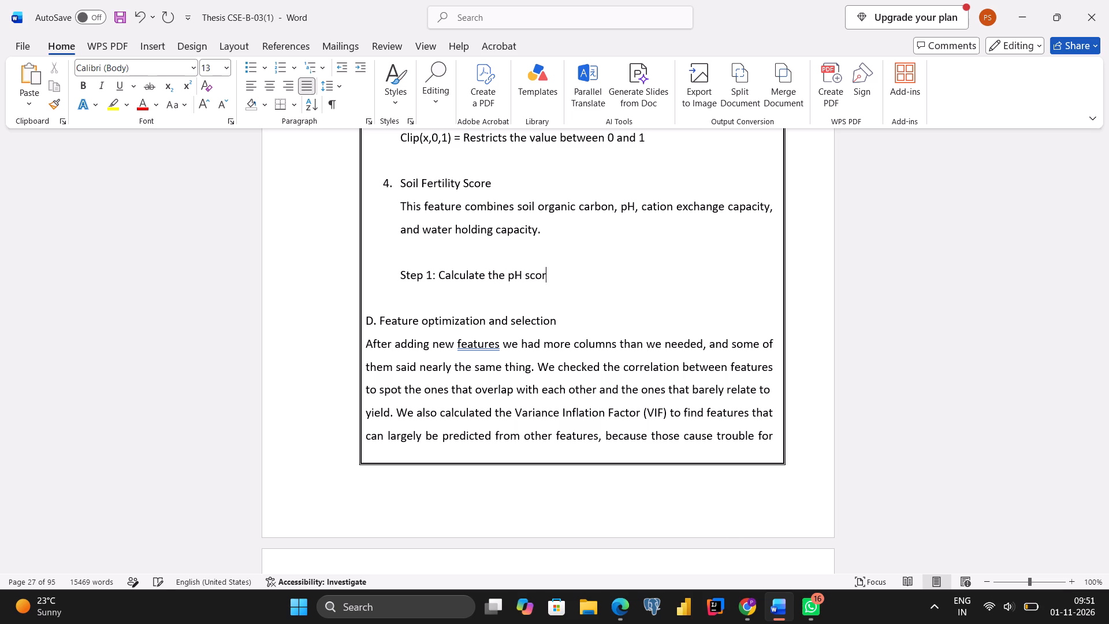
{"action": "key", "text": "Return"}
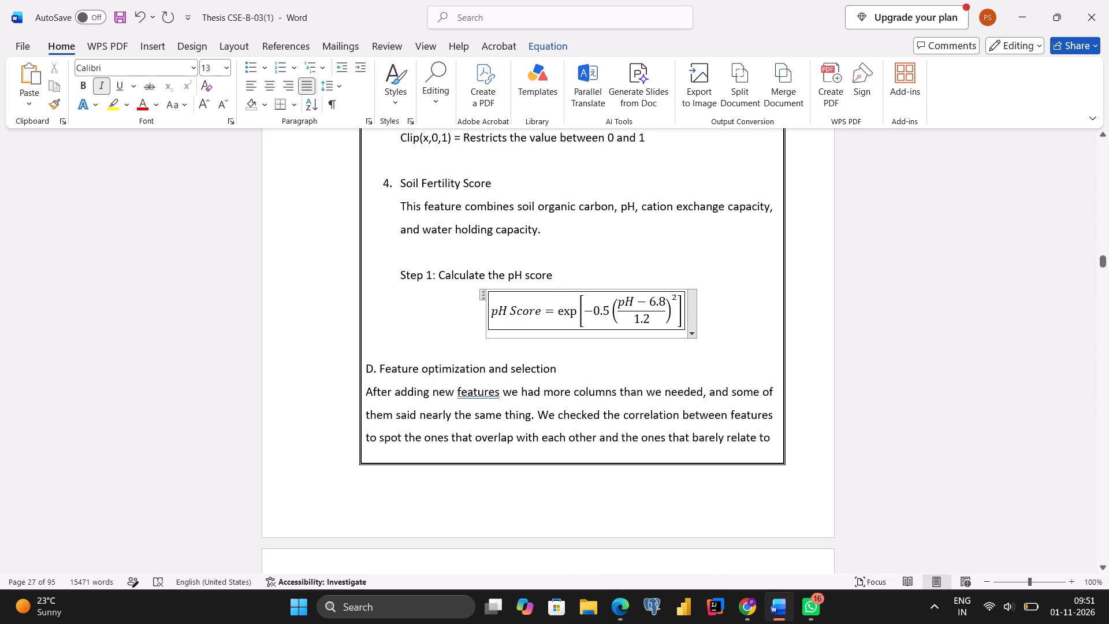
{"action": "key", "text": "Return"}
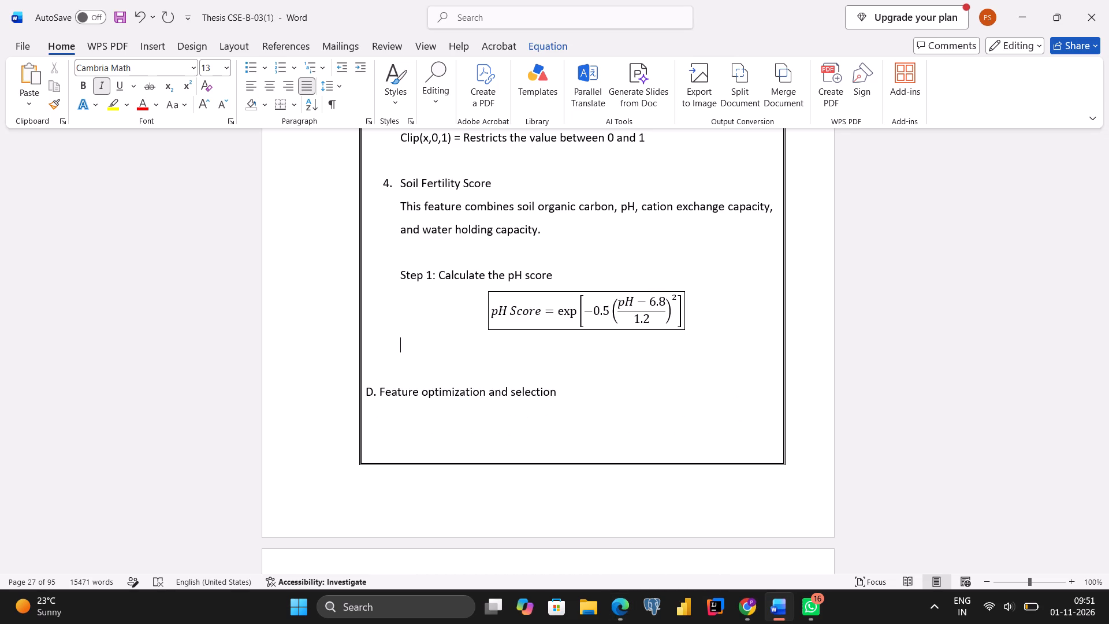
Check ChatGPT's Step 2 in Edge, and begin the line "Step 2:" in Word below the pH Score formula as normal text, not an equation.
{"action": "left_click", "coordinate": [619, 597]}
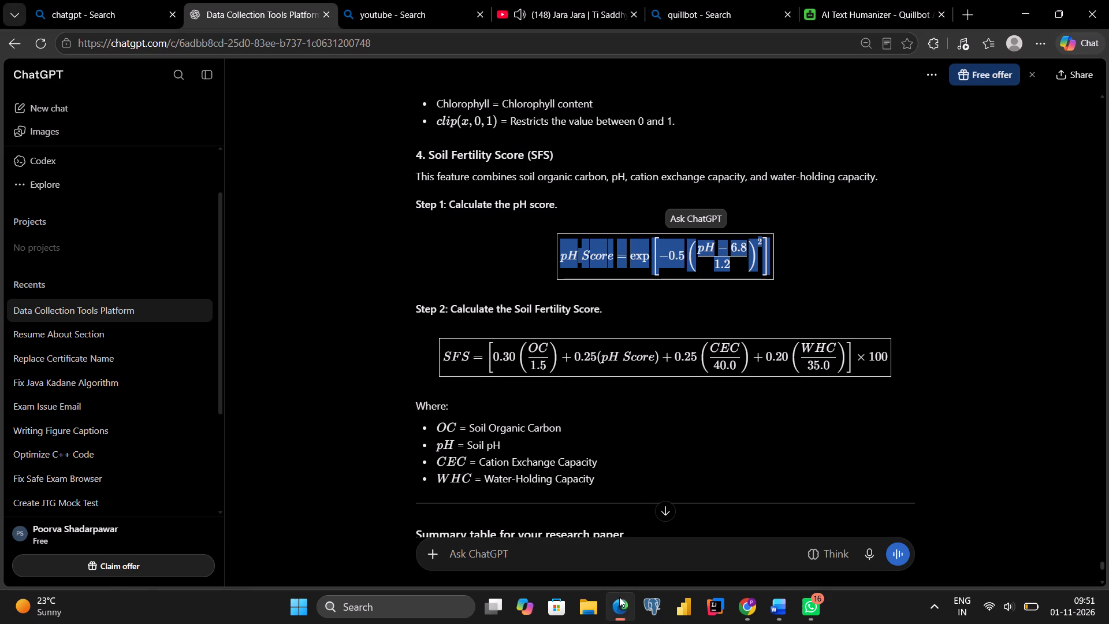
{"action": "left_click", "coordinate": [619, 597]}
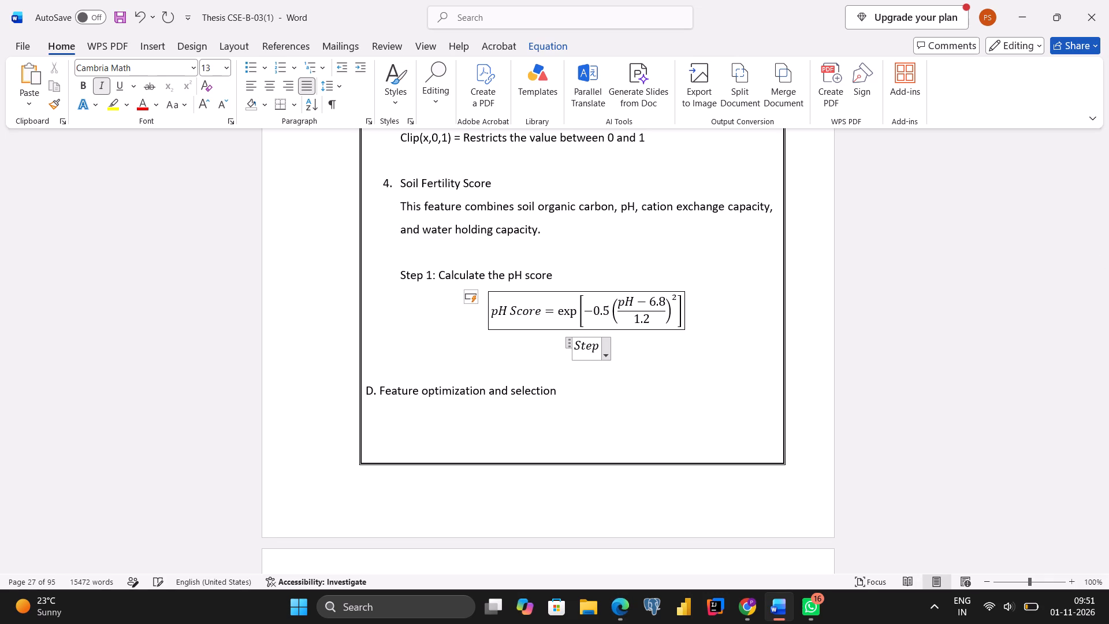
{"action": "key", "text": "BackSpace"}
{"action": "key", "text": "BackSpace"}
{"action": "key", "text": "BackSpace"}
{"action": "key", "text": "BackSpace"}
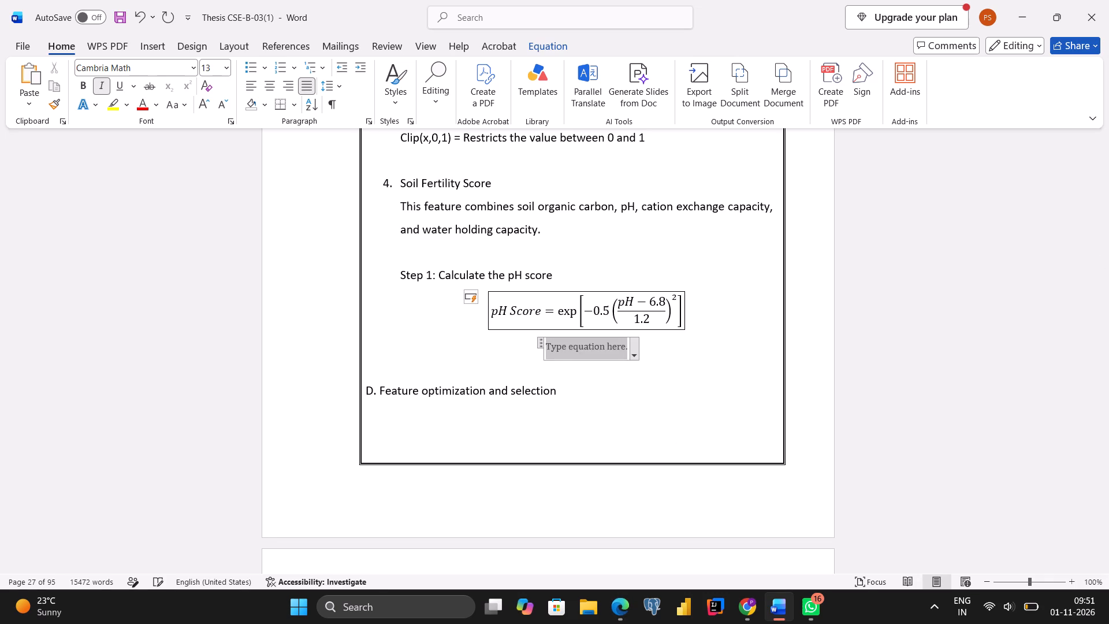
{"action": "key", "text": "BackSpace"}
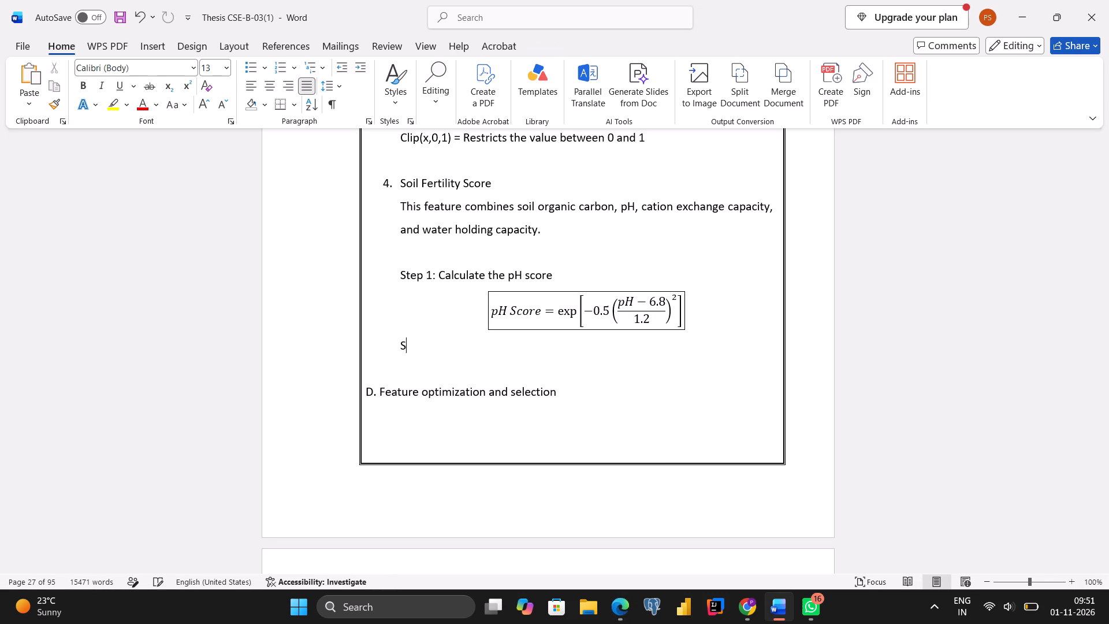
{"action": "type", "text": "tep"}
{"action": "key", "text": "space"}
{"action": "type", "text": "2:"}
{"action": "key", "text": "Return"}
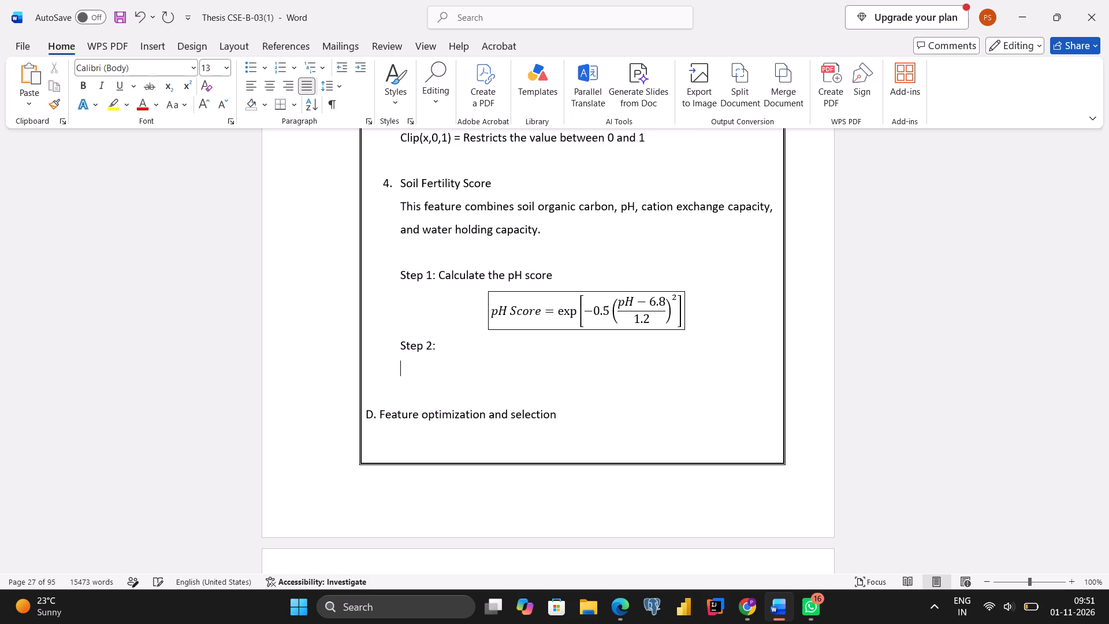
{"action": "key", "text": "BackSpace"}
{"action": "key", "text": "BackSpace"}
{"action": "key", "text": "space"}
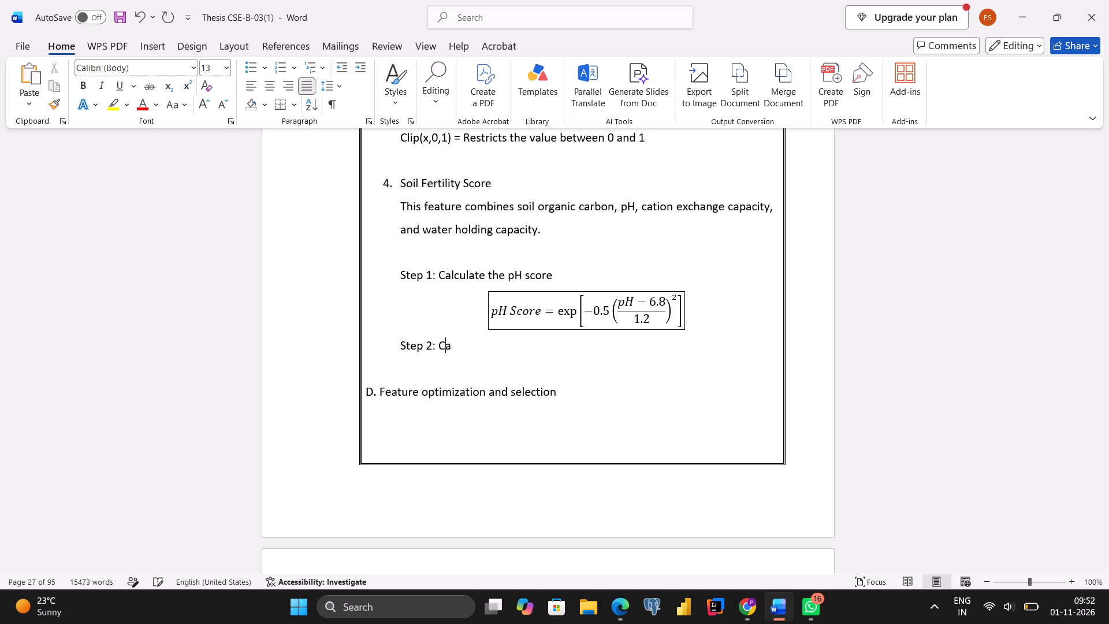
Complete the Step 2 line with "Calculate the Soil Fertility Score" and start a new line.
{"action": "type", "text": "culat"}
{"action": "type", "text": "e"}
{"action": "key", "text": "space"}
{"action": "key", "text": "y"}
{"action": "key", "text": "BackSpace"}
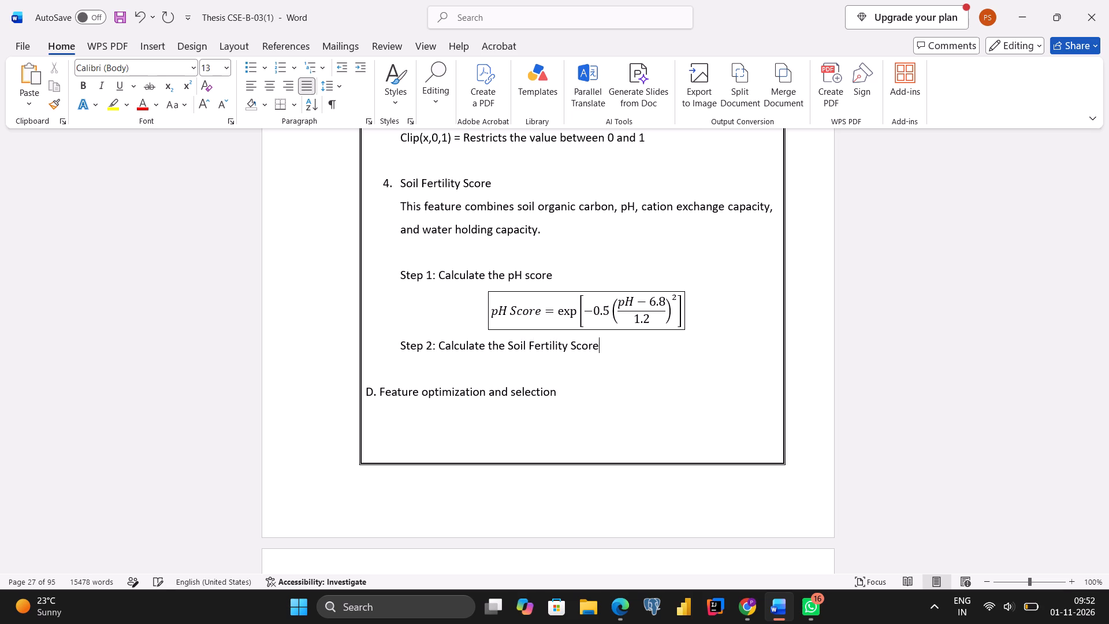
{"action": "key", "text": "Return"}
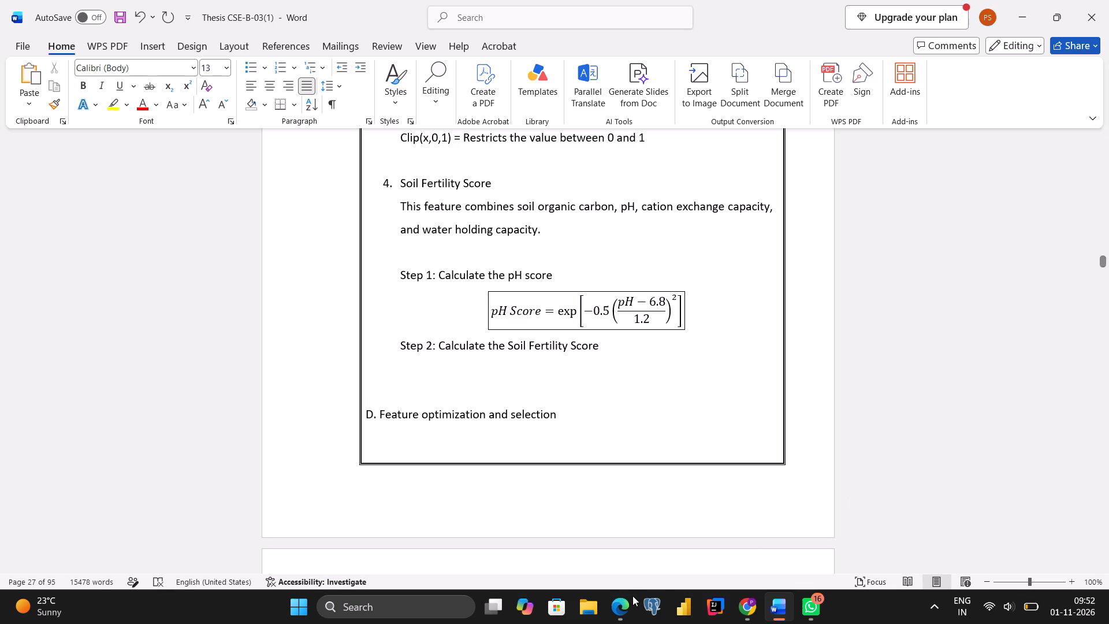
Copy the SFS formula from ChatGPT in Edge into Word below the Step 2 line.
{"action": "left_click", "coordinate": [616, 605]}
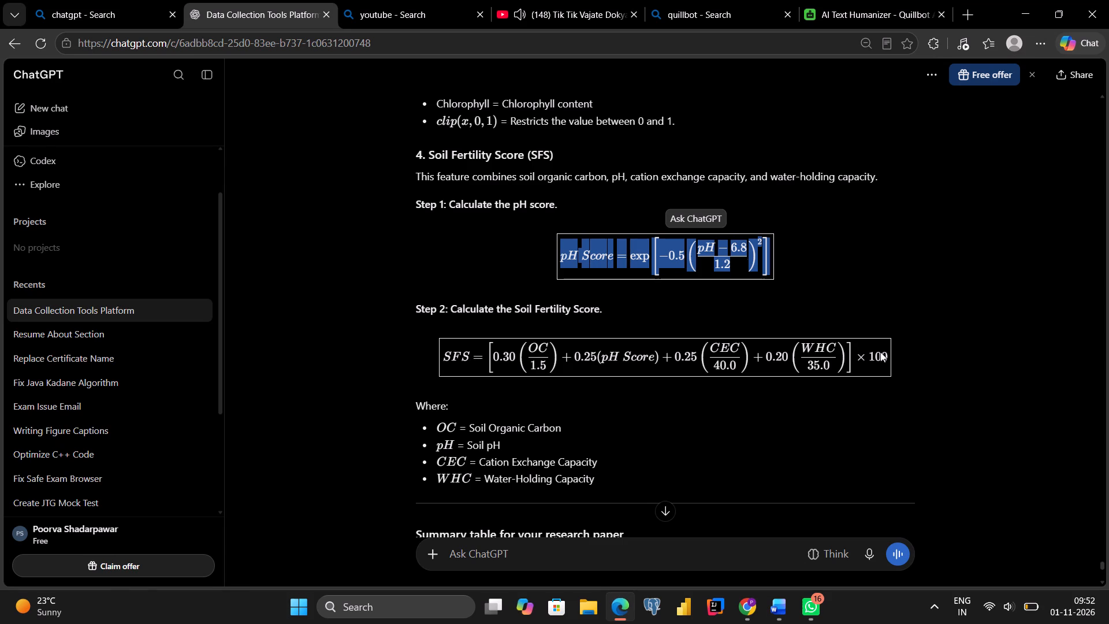
{"action": "left_click_drag", "start_coordinate": [880, 352], "coordinate": [367, 386]}
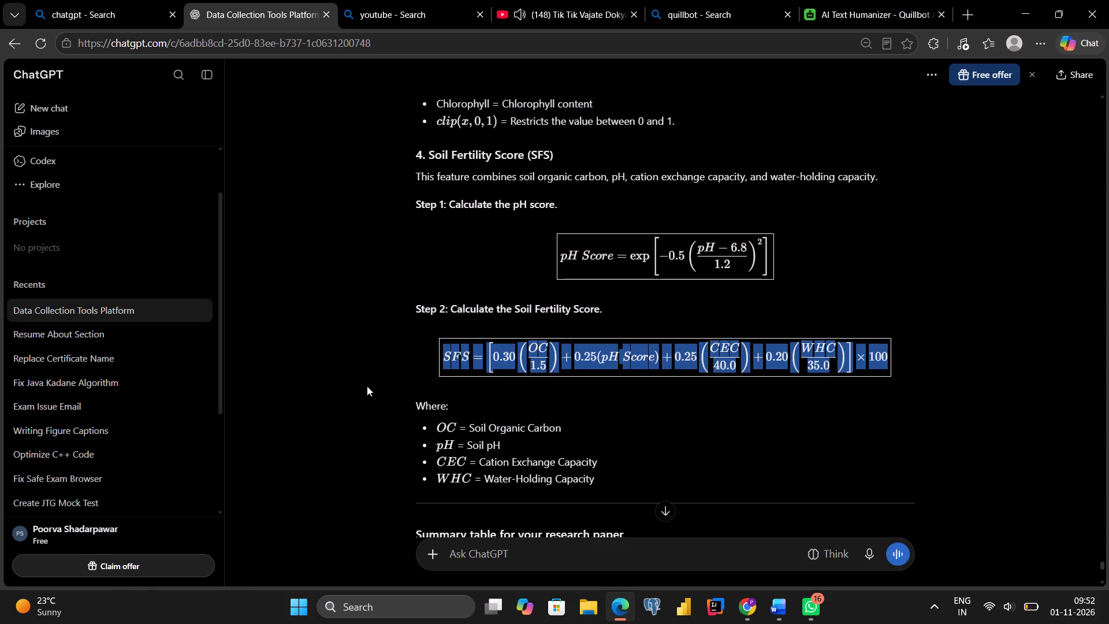
{"action": "left_click_drag", "start_coordinate": [367, 386], "coordinate": [350, 382]}
{"action": "key", "text": "ctrl+c"}
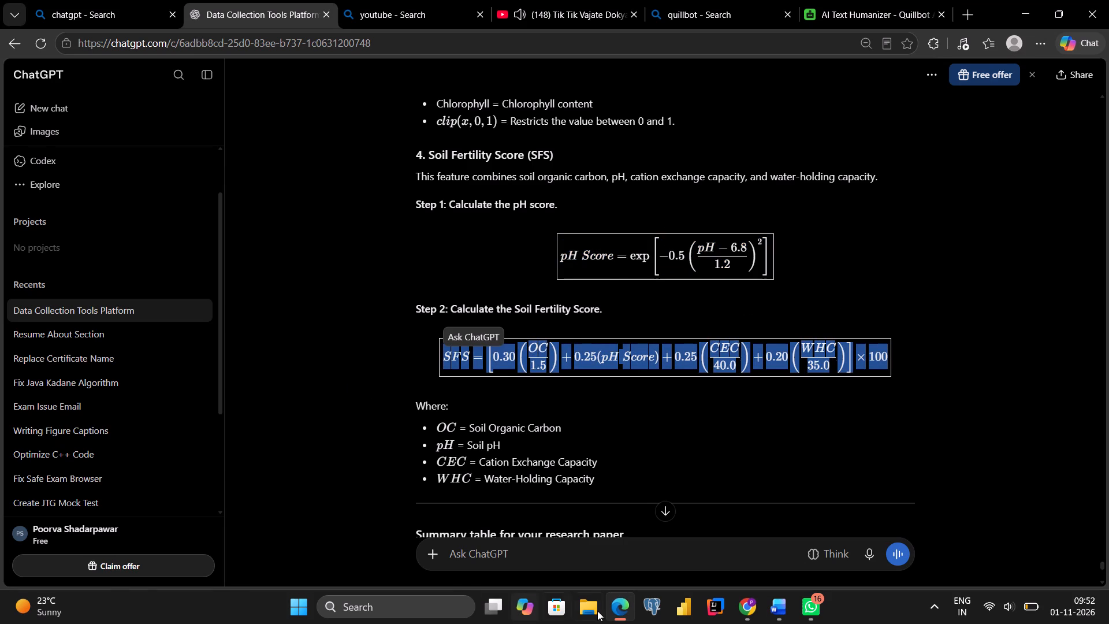
{"action": "left_click", "coordinate": [776, 604]}
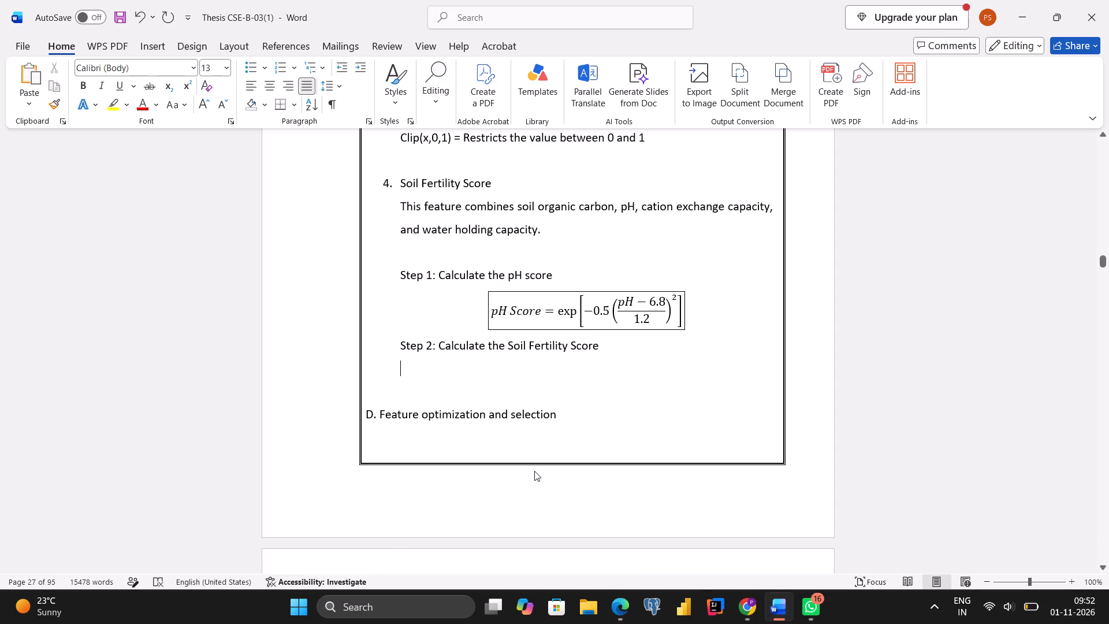
{"action": "key", "text": "ctrl+v"}
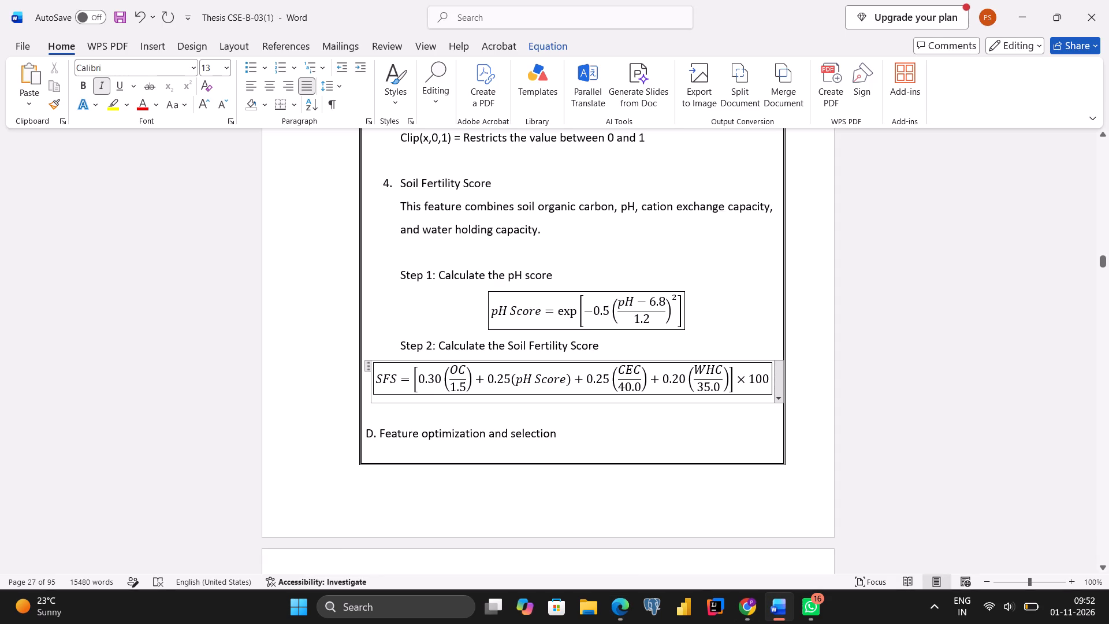
Insert a blank line between the pH Score formula and the Step 2 line.
{"action": "left_click", "coordinate": [672, 434]}
{"action": "scroll", "coordinate": [656, 428], "scroll_direction": "down", "scroll_amount": 1}
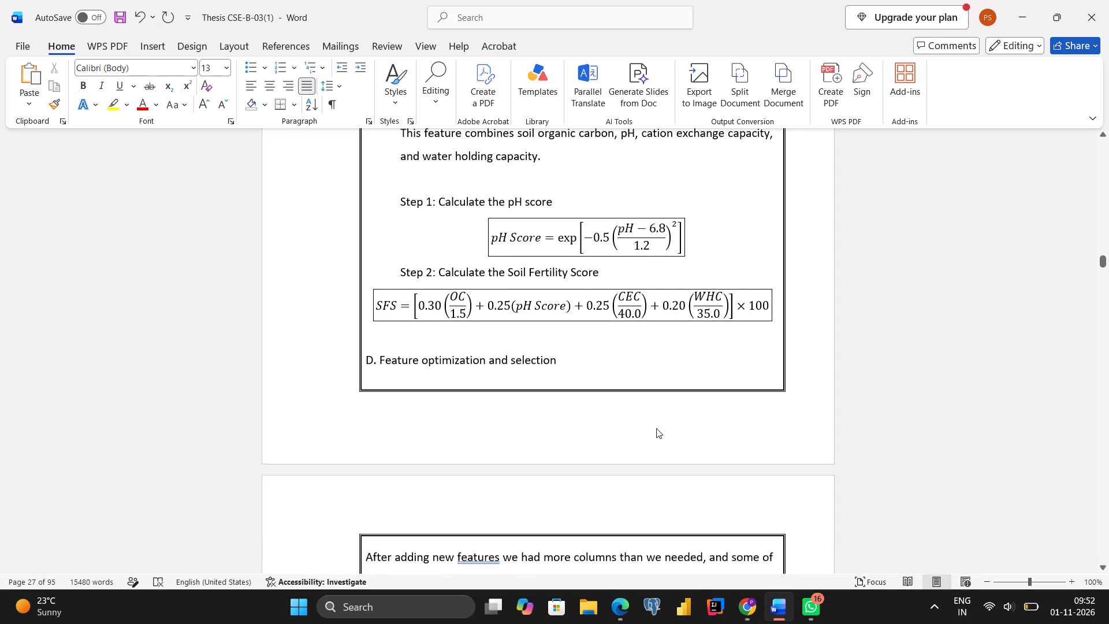
{"action": "scroll", "coordinate": [656, 428], "scroll_direction": "down", "scroll_amount": 1}
{"action": "left_click", "coordinate": [749, 225]}
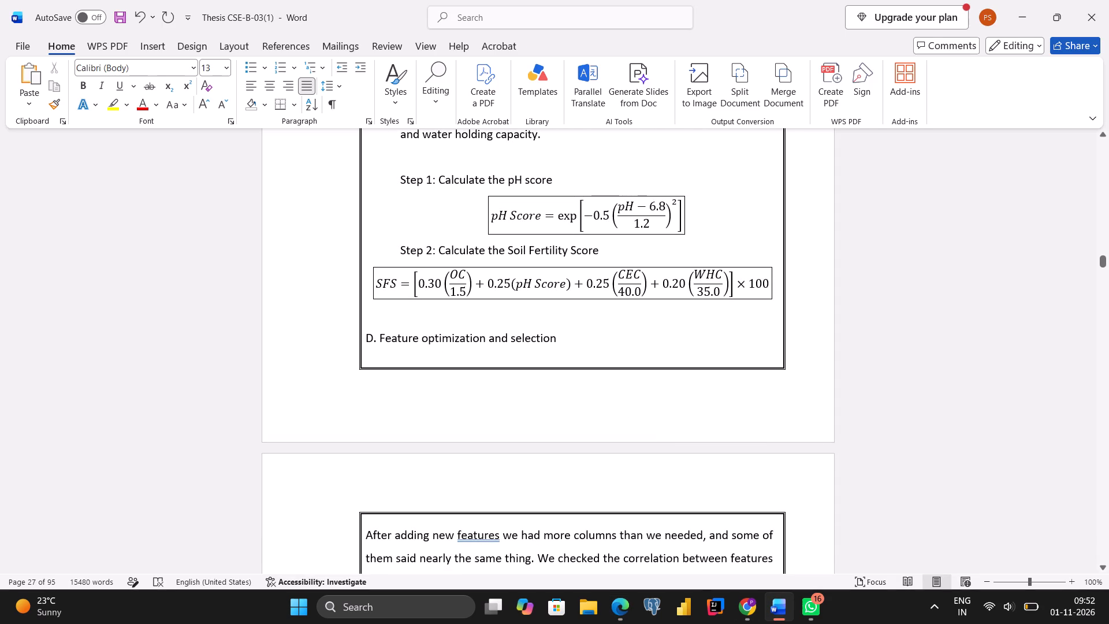
{"action": "key", "text": "Return"}
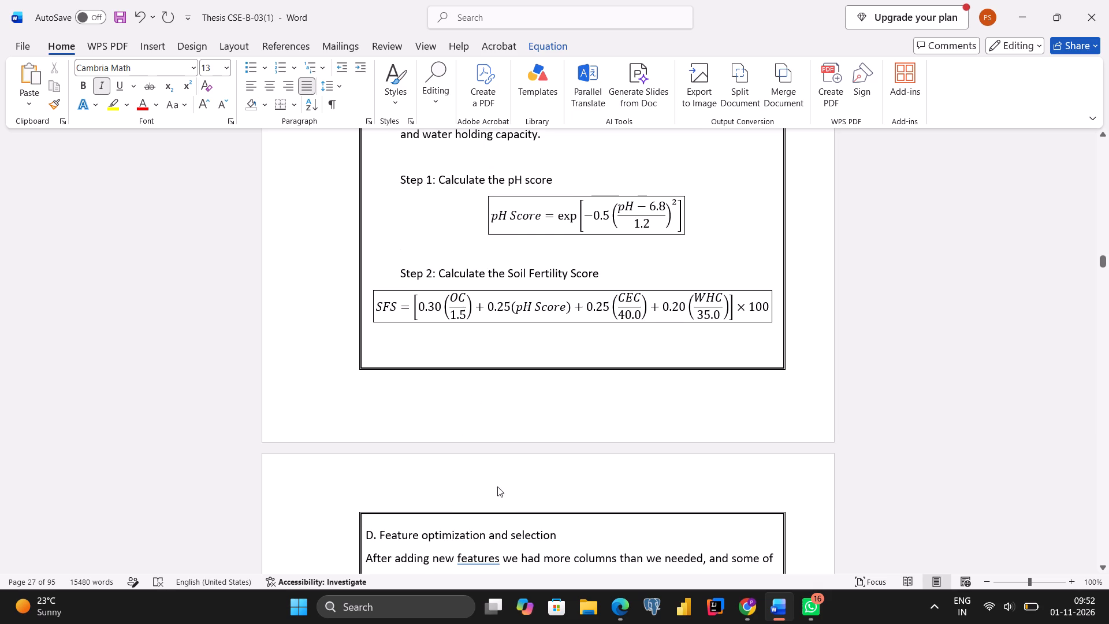
Add the line "Where:" above the heading "D. Feature optimization and selection" and start a new line beneath it.
{"action": "scroll", "coordinate": [497, 486], "scroll_direction": "up", "scroll_amount": 1}
{"action": "scroll", "coordinate": [497, 486], "scroll_direction": "down", "scroll_amount": 1}
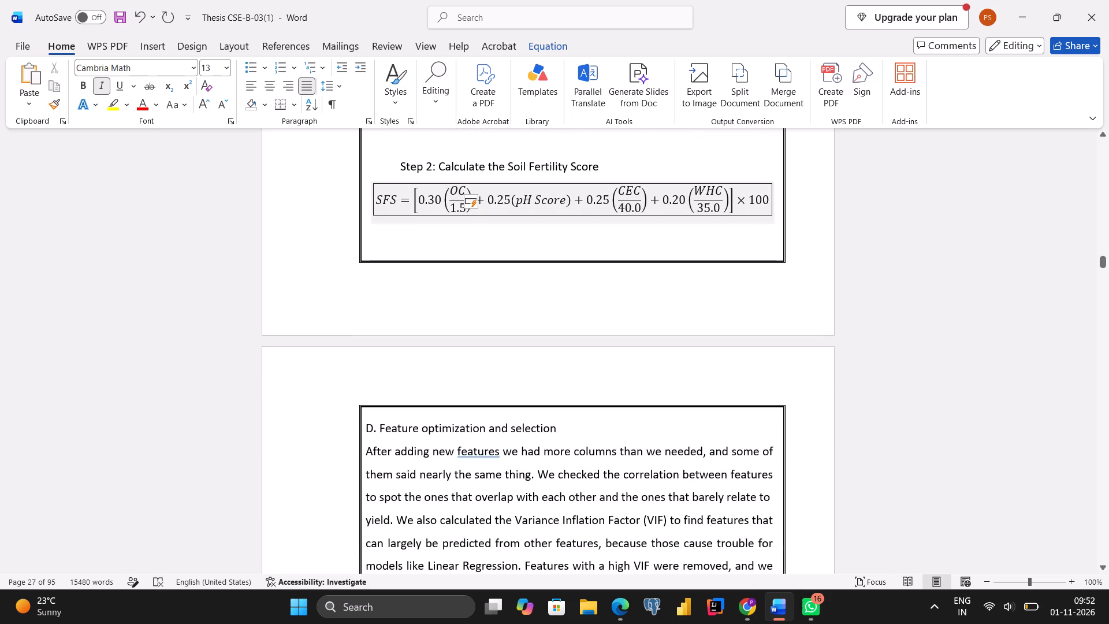
{"action": "left_click", "coordinate": [571, 422]}
{"action": "left_click", "coordinate": [364, 429]}
{"action": "key", "text": "Return"}
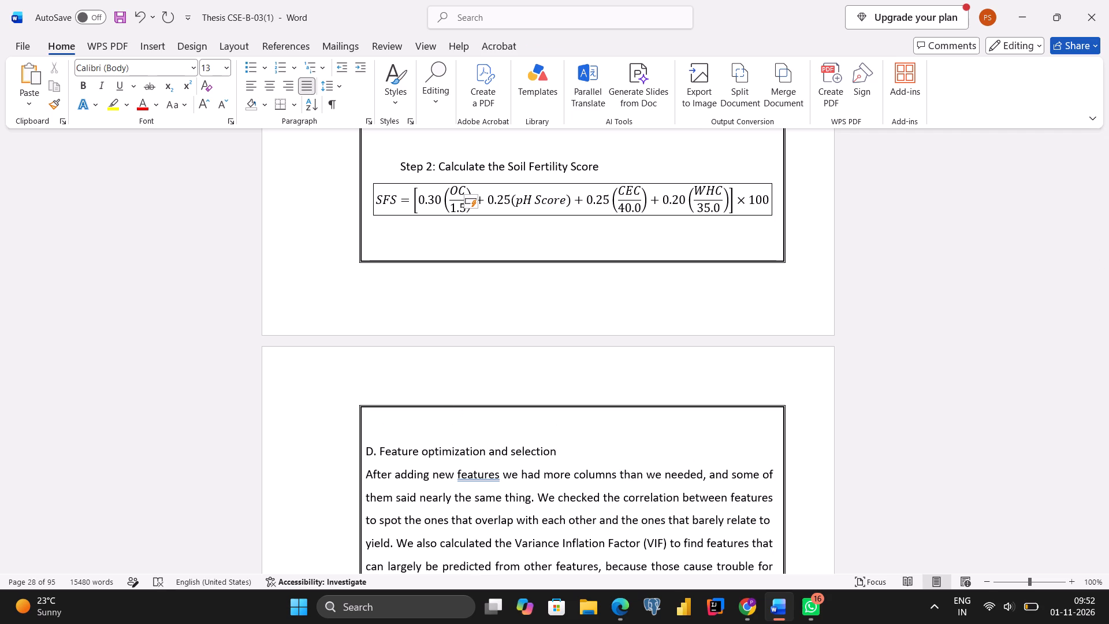
{"action": "key", "text": "Up"}
{"action": "type", "text": "here"}
{"action": "key", "text": "shift+colon"}
{"action": "key", "text": "Return"}
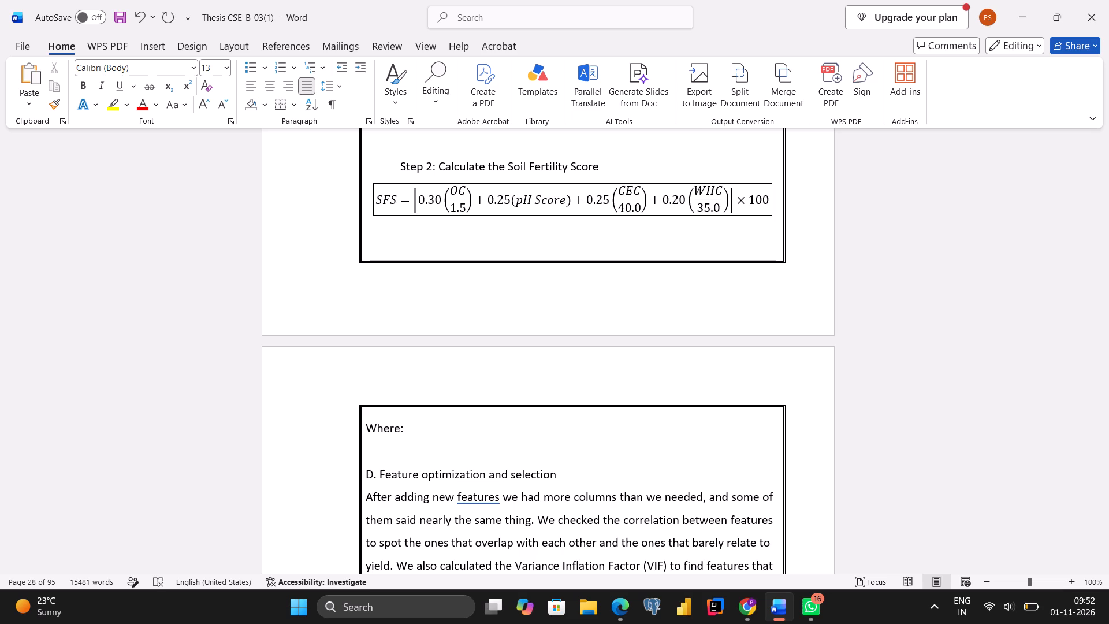
{"action": "key", "text": "space"}
Add the indented definition "OC = Soil Organic Carbon" on the line beneath "Where:".
{"action": "key", "text": "space"}
{"action": "key", "text": "space"}
{"action": "key", "text": "space"}
{"action": "key", "text": "space"}
{"action": "key", "text": "space"}
{"action": "key", "text": "space"}
{"action": "key", "text": "space"}
{"action": "key", "text": "c"}
{"action": "key", "text": "space"}
{"action": "type", "text": "="}
{"action": "key", "text": "space"}
{"action": "key", "text": "space"}
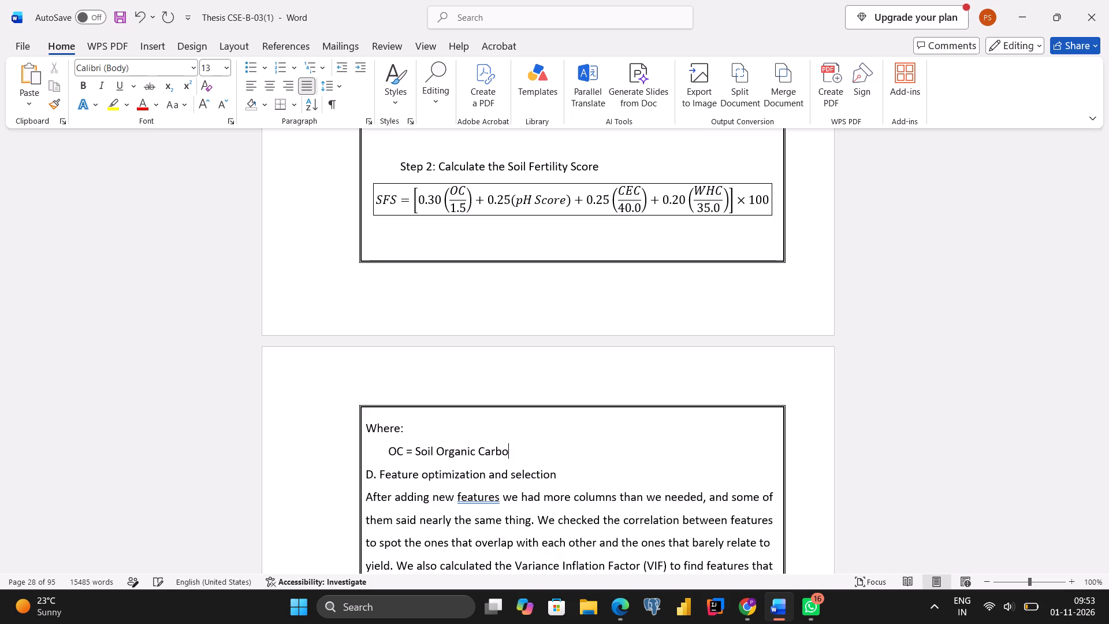
Add the indented definition "pH = Soil pH" on a new line below the OC definition.
{"action": "key", "text": "Return"}
{"action": "key", "text": "space"}
{"action": "key", "text": "space"}
{"action": "key", "text": "space"}
{"action": "key", "text": "space"}
{"action": "key", "text": "space"}
{"action": "key", "text": "space"}
{"action": "key", "text": "space"}
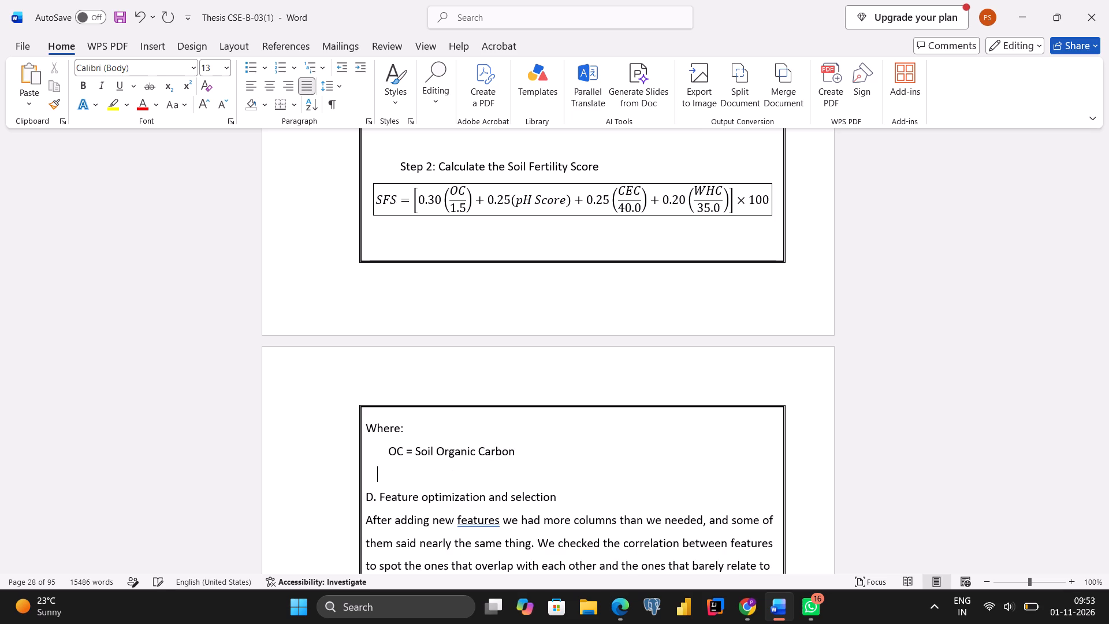
{"action": "key", "text": "space"}
{"action": "type", "text": "oil"}
{"action": "key", "text": "space"}
Add the indented definition "CEC = Cation Exchange Capacity" on a new line below the pH definition.
{"action": "key", "text": "Return"}
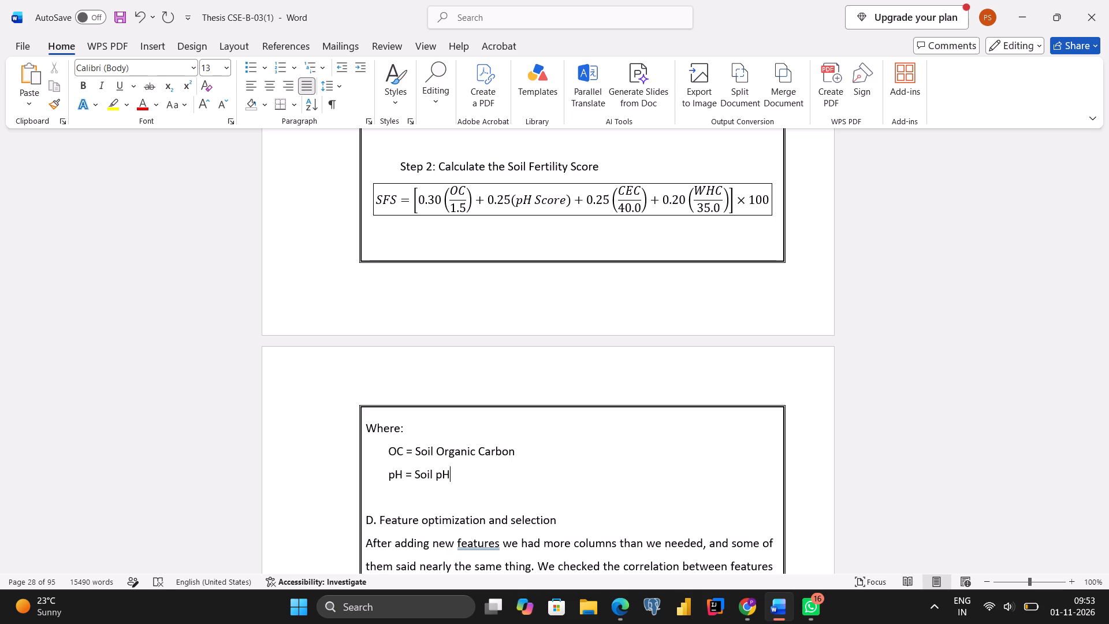
{"action": "key", "text": "space"}
{"action": "key", "text": "space"}
{"action": "key", "text": "space"}
{"action": "key", "text": "space"}
{"action": "key", "text": "space"}
{"action": "key", "text": "space"}
{"action": "key", "text": "space"}
{"action": "key", "text": "space"}
{"action": "key", "text": "space"}
{"action": "key", "text": "c"}
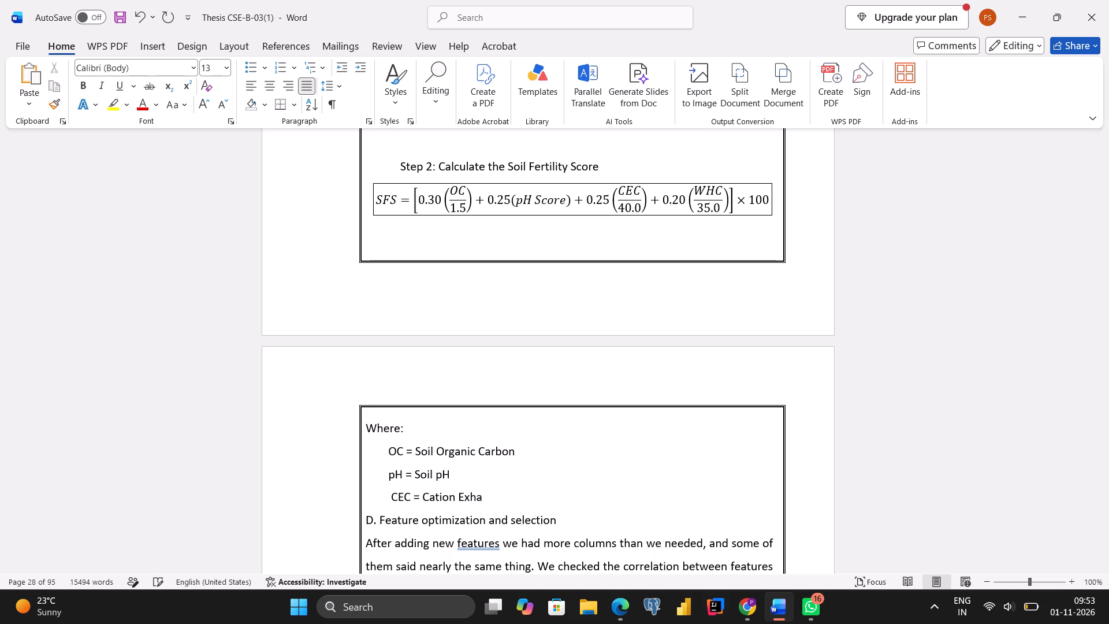
{"action": "key", "text": "BackSpace"}
{"action": "key", "text": "BackSpace"}
{"action": "type", "text": "change"}
{"action": "key", "text": "space"}
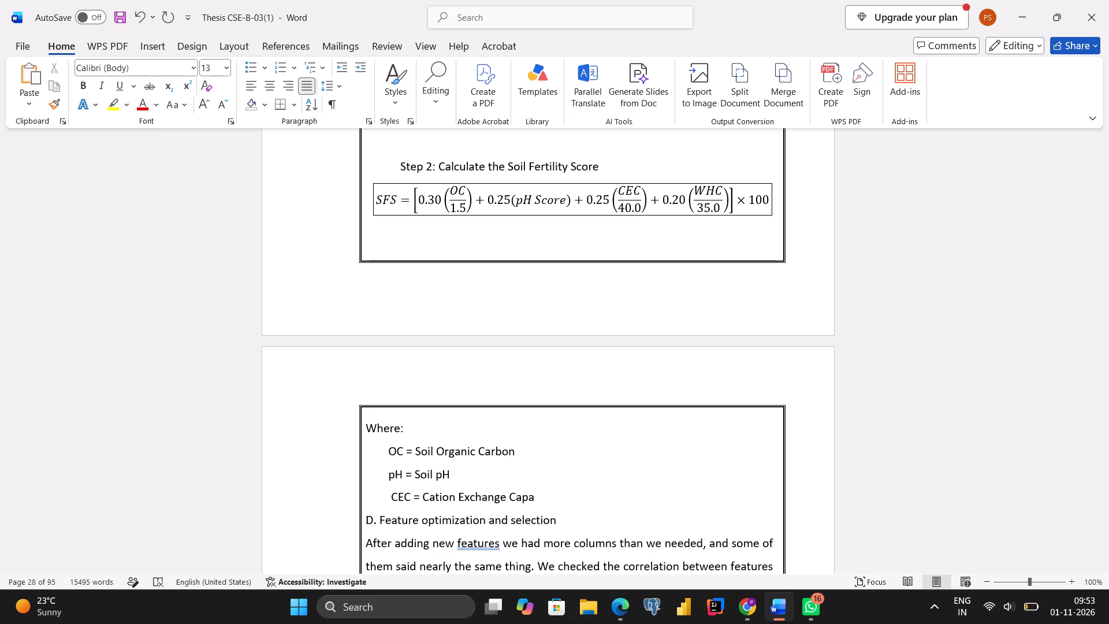
{"action": "type", "text": "city"}
Start a new indented line beneath the CEC definition.
{"action": "key", "text": "Return"}
{"action": "key", "text": "space"}
{"action": "key", "text": "space"}
{"action": "key", "text": "space"}
{"action": "key", "text": "space"}
{"action": "key", "text": "space"}
{"action": "key", "text": "space"}
{"action": "key", "text": "space"}
{"action": "key", "text": "space"}
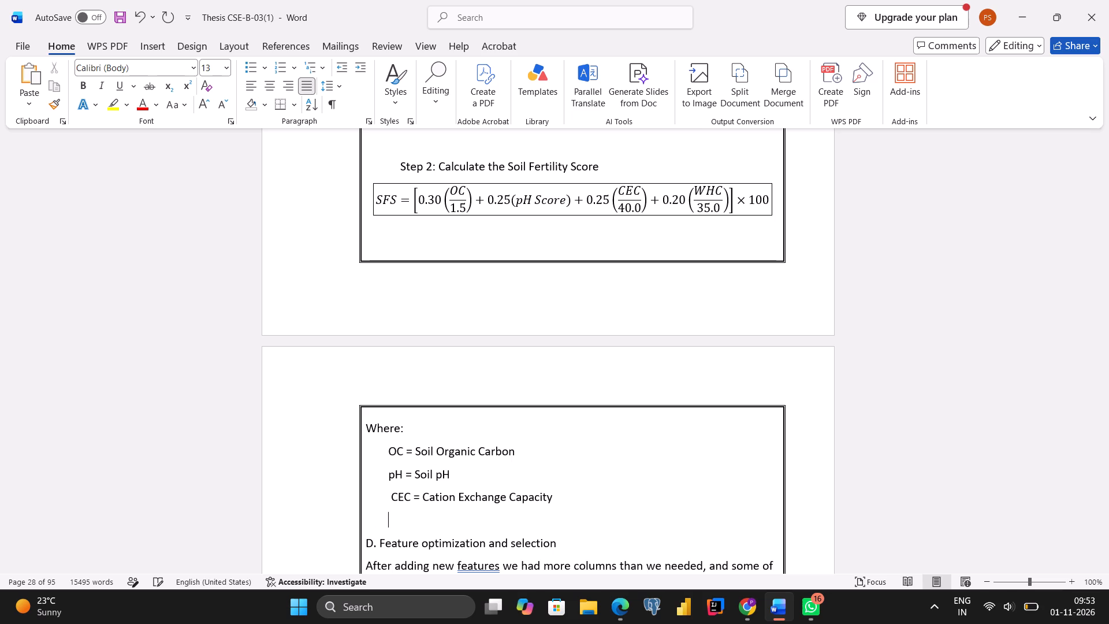
Remove the extra space before CEC to align its definition with the OC and pH lines.
{"action": "left_click", "coordinate": [391, 500]}
{"action": "key", "text": "BackSpace"}
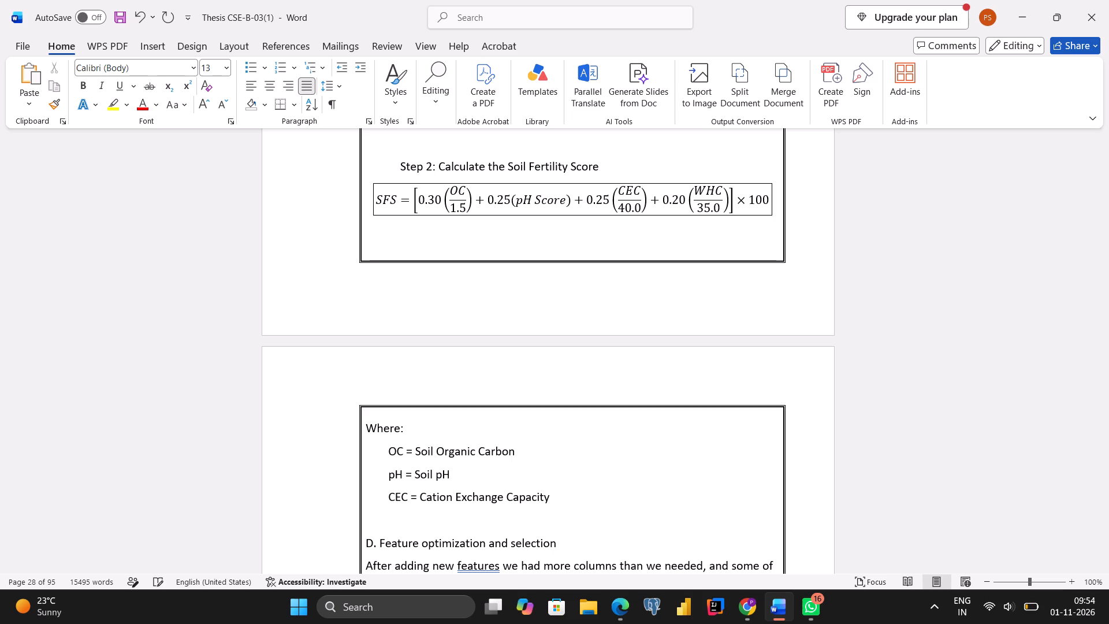
Enter the definition "WHC = Water-Holding Capacity" on the indented line below CEC and start a new line beneath it.
{"action": "left_click", "coordinate": [395, 514]}
{"action": "key", "text": "w"}
{"action": "key", "text": "w"}
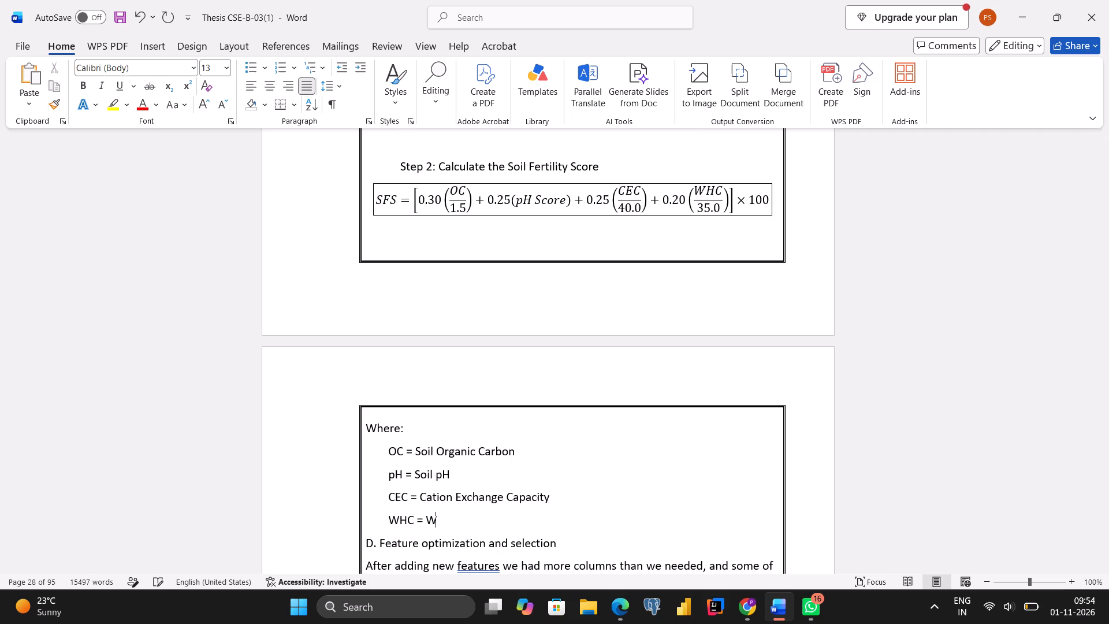
{"action": "type", "text": "ater"}
{"action": "key", "text": "minus"}
{"action": "type", "text": "ol"}
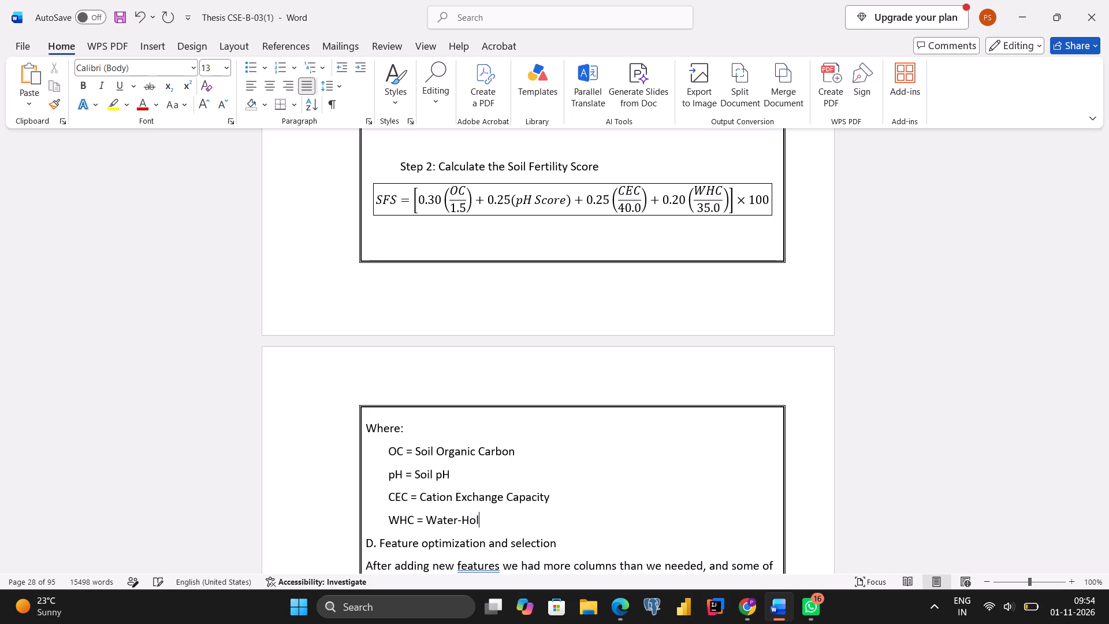
{"action": "key", "text": "s"}
{"action": "key", "text": "BackSpace"}
{"action": "type", "text": "ding"}
{"action": "key", "text": "space"}
{"action": "type", "text": "apa"}
{"action": "type", "text": "city"}
{"action": "key", "text": "Return"}
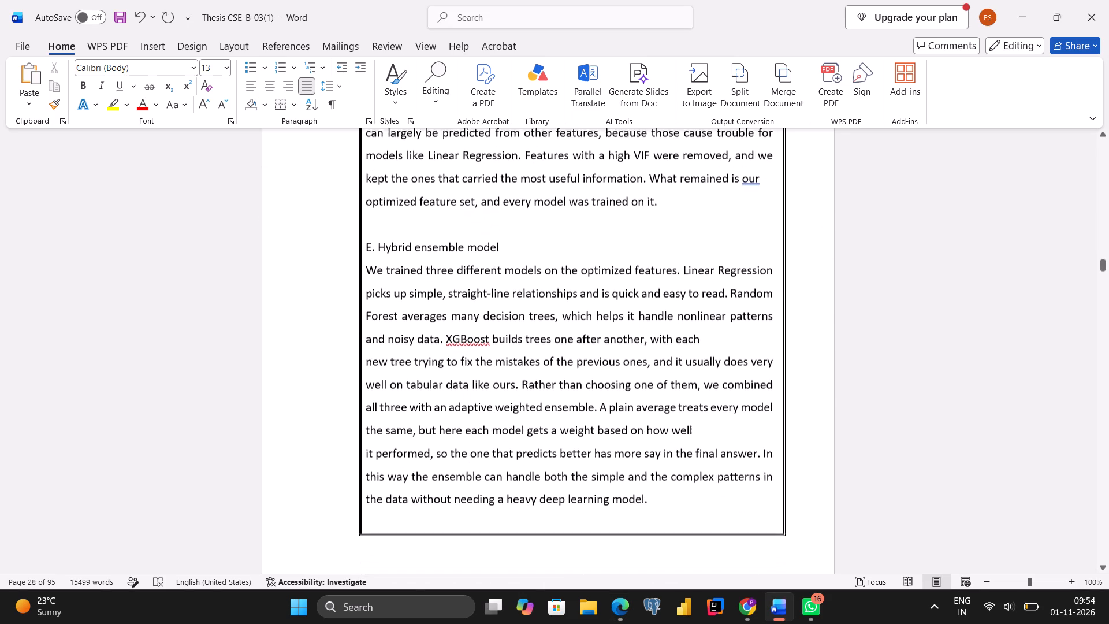
{"action": "scroll", "coordinate": [597, 408], "scroll_direction": "down", "scroll_amount": 2}
{"action": "scroll", "coordinate": [597, 408], "scroll_direction": "up", "scroll_amount": 1}
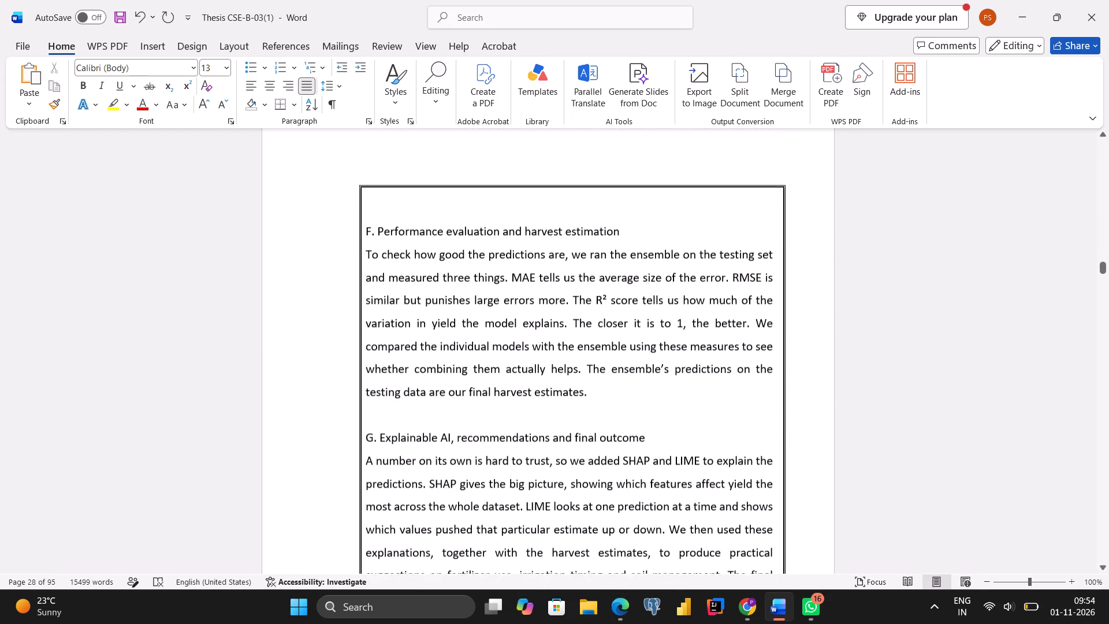
{"action": "left_click", "coordinate": [395, 208]}
{"action": "key", "text": "BackSpace"}
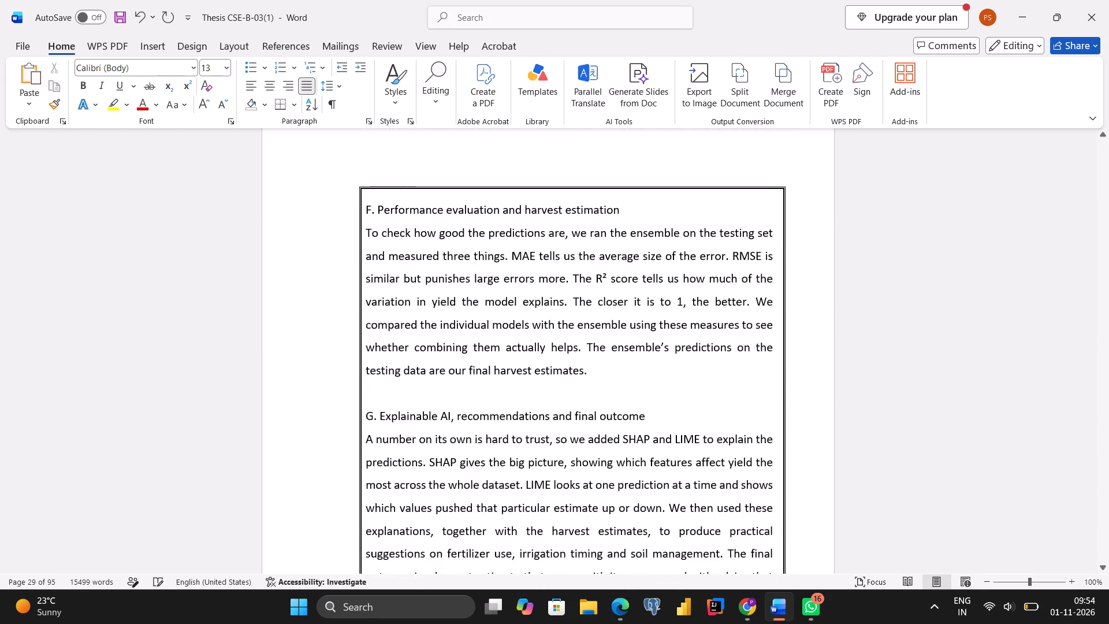
Delete the surplus blank lines above the Chapter 4 title so it moves up onto the otherwise empty page before it.
{"action": "scroll", "coordinate": [395, 208], "scroll_direction": "down", "scroll_amount": 5}
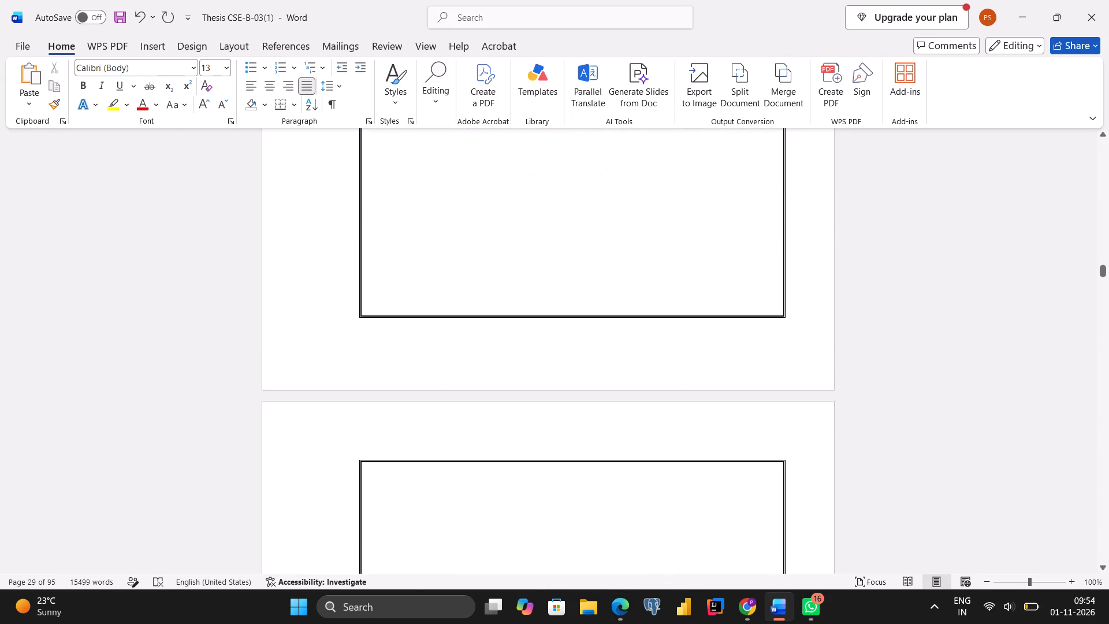
{"action": "scroll", "coordinate": [395, 208], "scroll_direction": "down", "scroll_amount": 4}
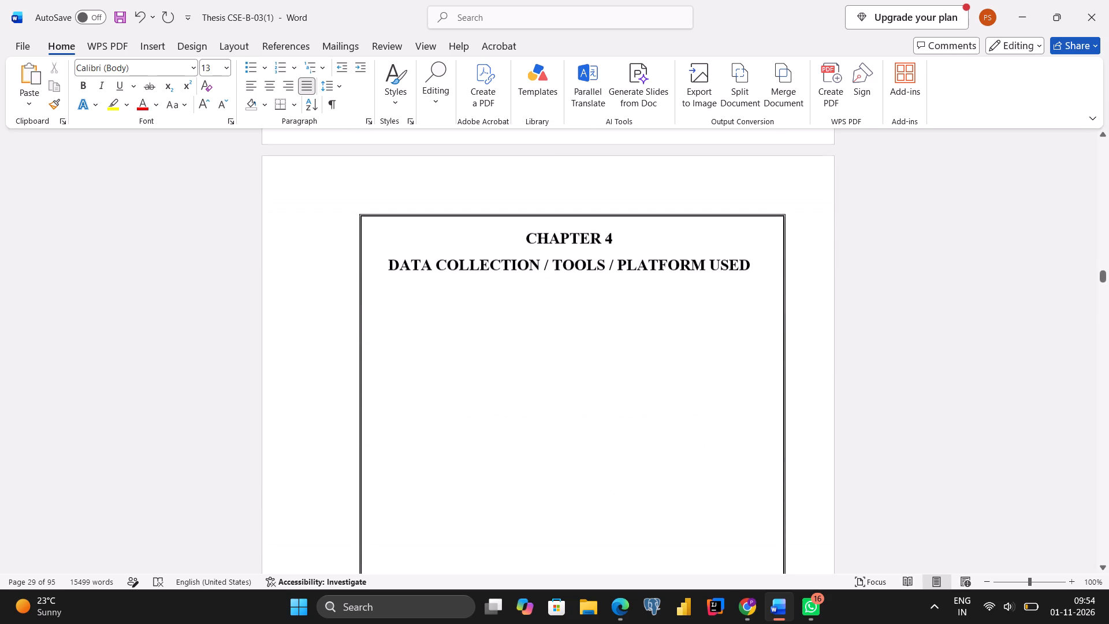
{"action": "left_click", "coordinate": [466, 196]}
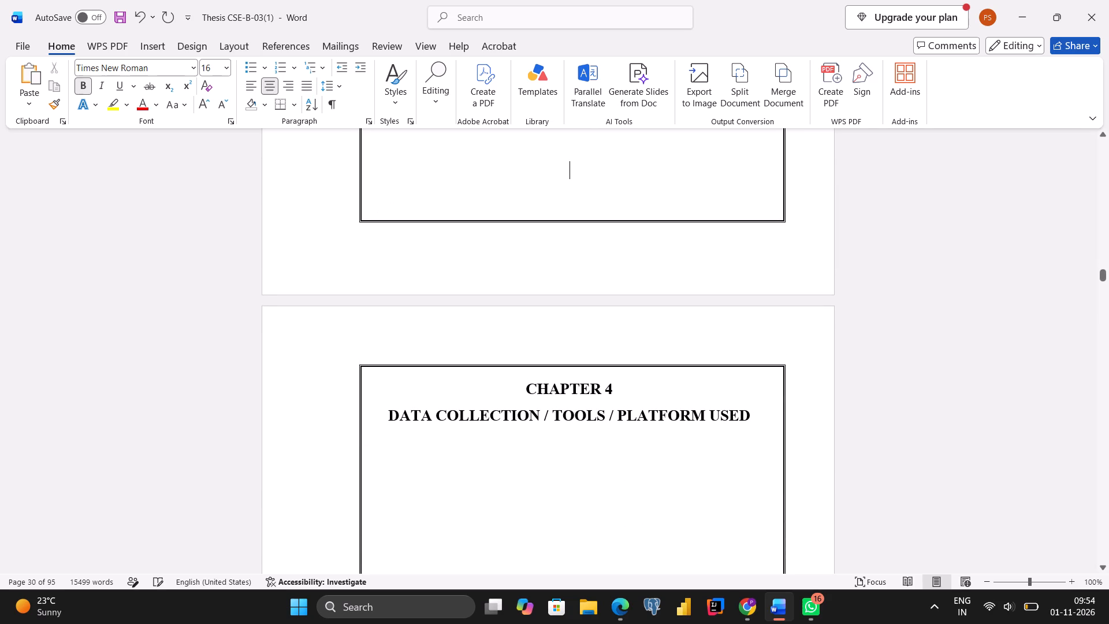
{"action": "key", "text": "BackSpace"}
{"action": "key", "text": "BackSpace"}
{"action": "key", "text": "BackSpace"}
{"action": "key", "text": "BackSpace"}
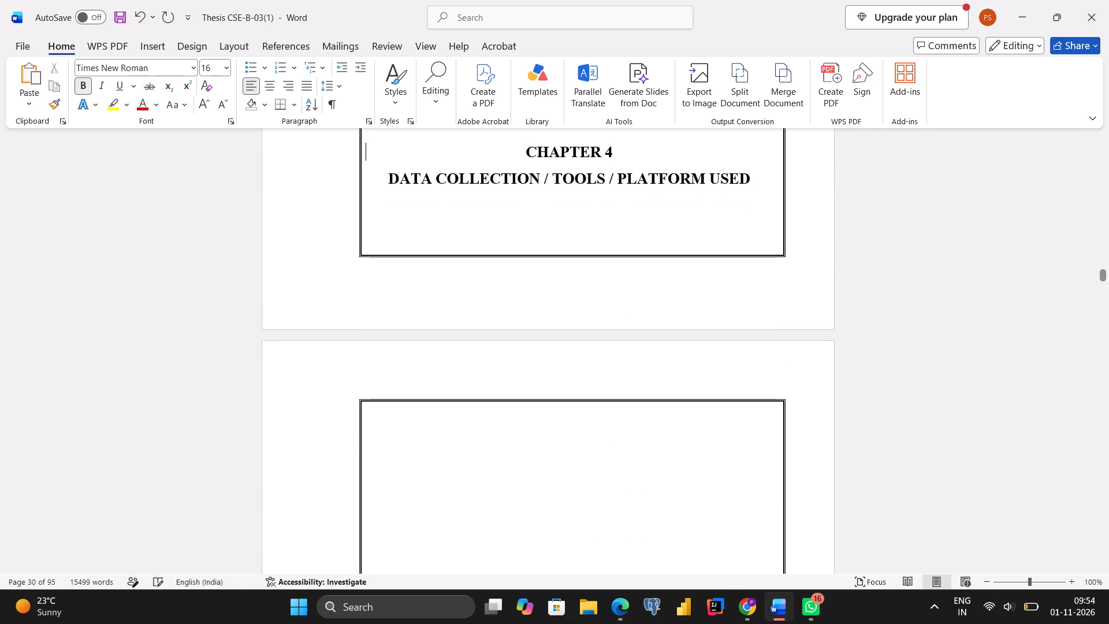
{"action": "key", "text": "BackSpace"}
{"action": "key", "text": "BackSpace"}
{"action": "key", "text": "BackSpace"}
{"action": "key", "text": "BackSpace"}
{"action": "key", "text": "BackSpace"}
{"action": "key", "text": "BackSpace"}
{"action": "key", "text": "BackSpace"}
{"action": "key", "text": "BackSpace"}
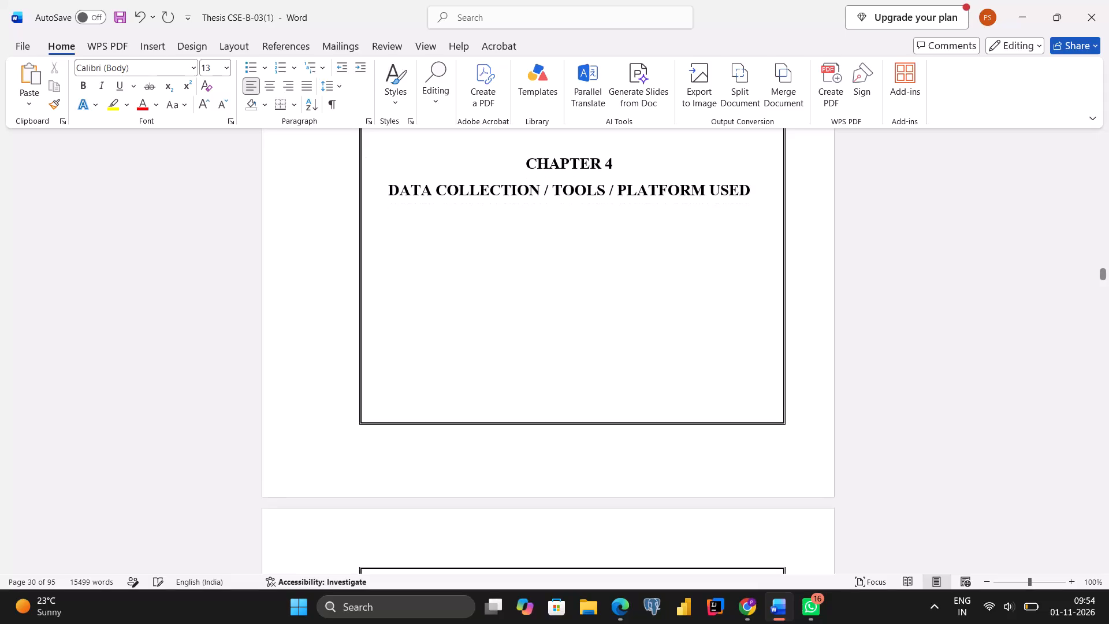
{"action": "key", "text": "BackSpace"}
{"action": "key", "text": "BackSpace"}
{"action": "key", "text": "BackSpace"}
{"action": "key", "text": "BackSpace"}
{"action": "key", "text": "BackSpace"}
{"action": "key", "text": "BackSpace"}
{"action": "key", "text": "BackSpace"}
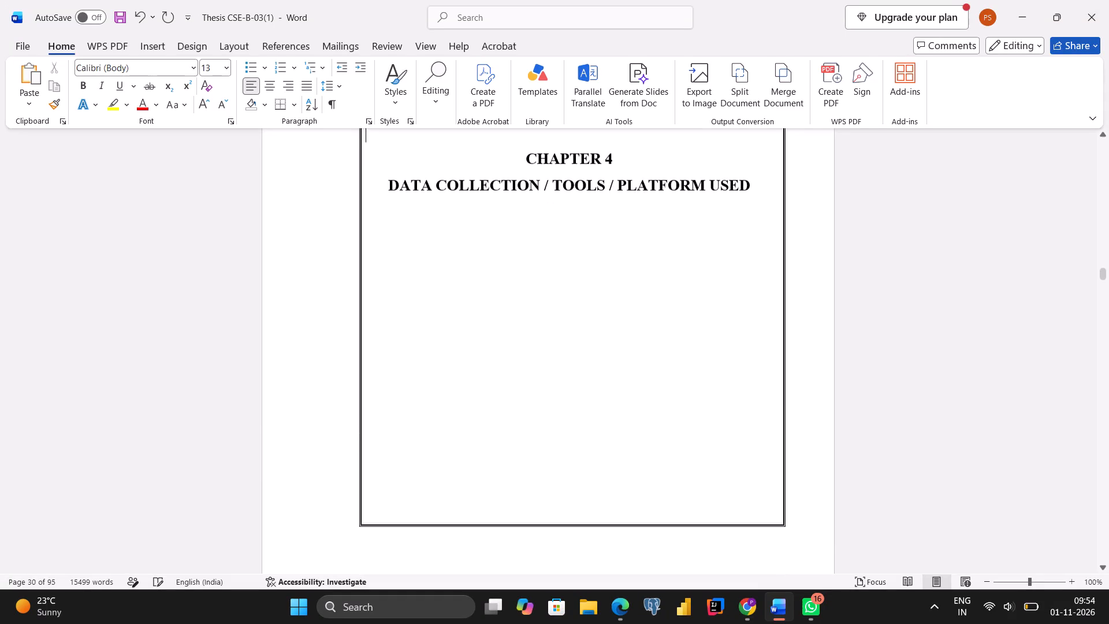
Review the page layout from the Chapter 4 title page through Data Sources and the tools sections to the Application Platform section.
{"action": "scroll", "coordinate": [466, 196], "scroll_direction": "down", "scroll_amount": 3, "text": "ctrl"}
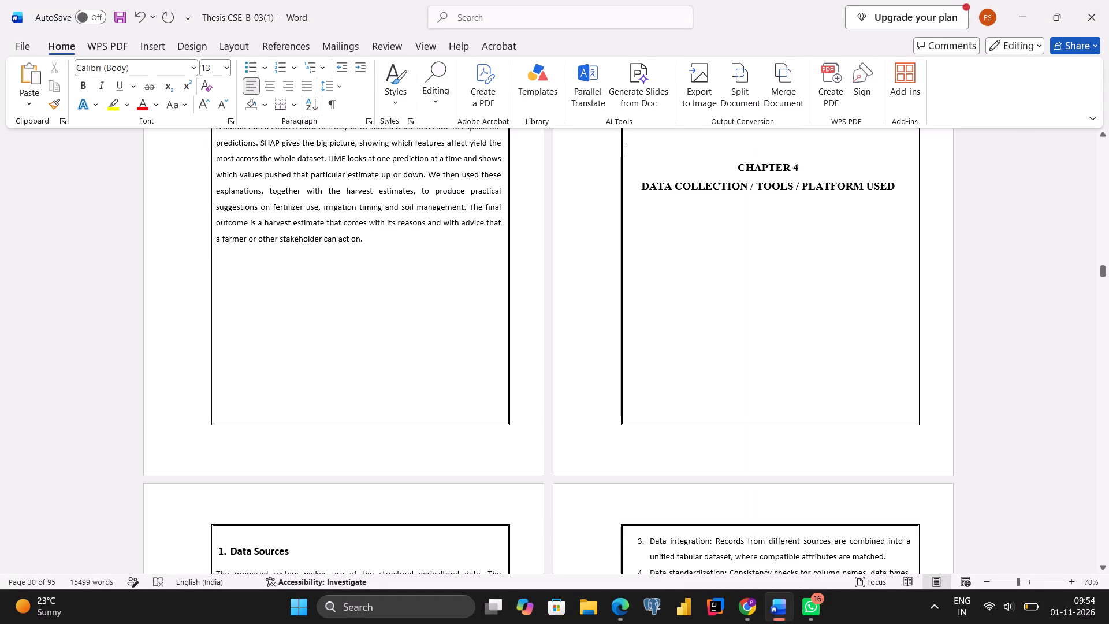
{"action": "scroll", "coordinate": [466, 196], "scroll_direction": "up", "scroll_amount": 4}
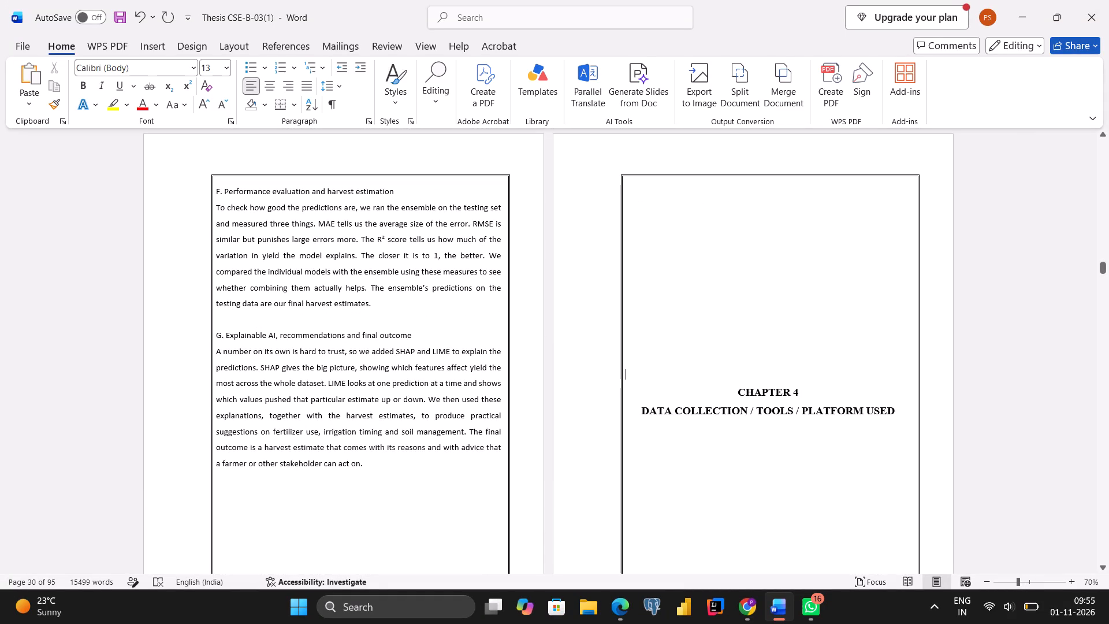
{"action": "scroll", "coordinate": [466, 196], "scroll_direction": "down", "scroll_amount": 2}
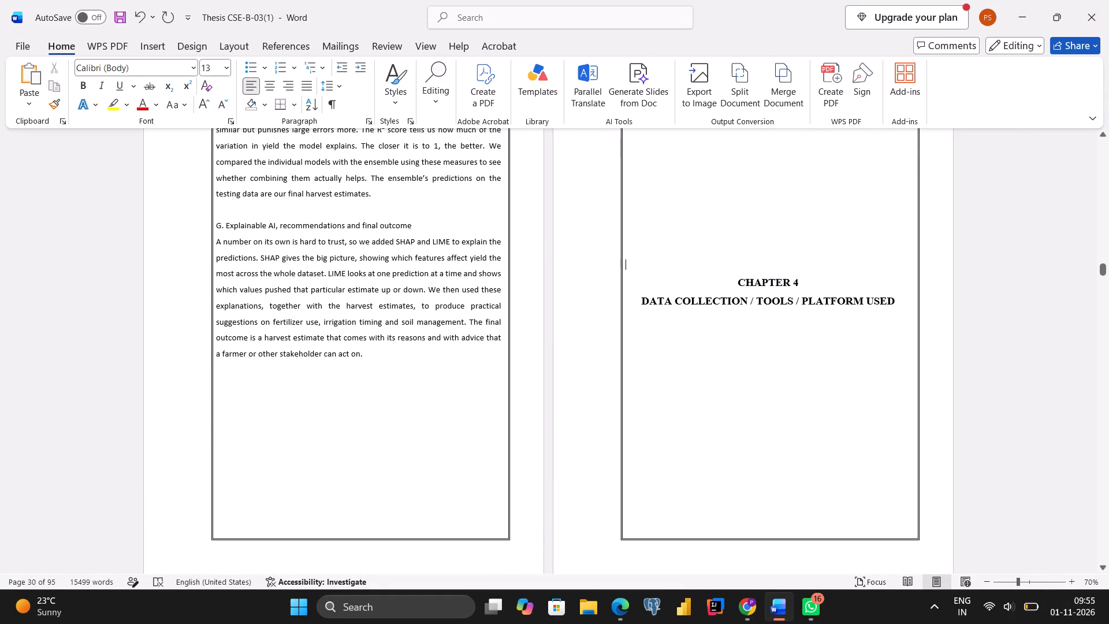
{"action": "scroll", "coordinate": [466, 196], "scroll_direction": "down", "scroll_amount": 2}
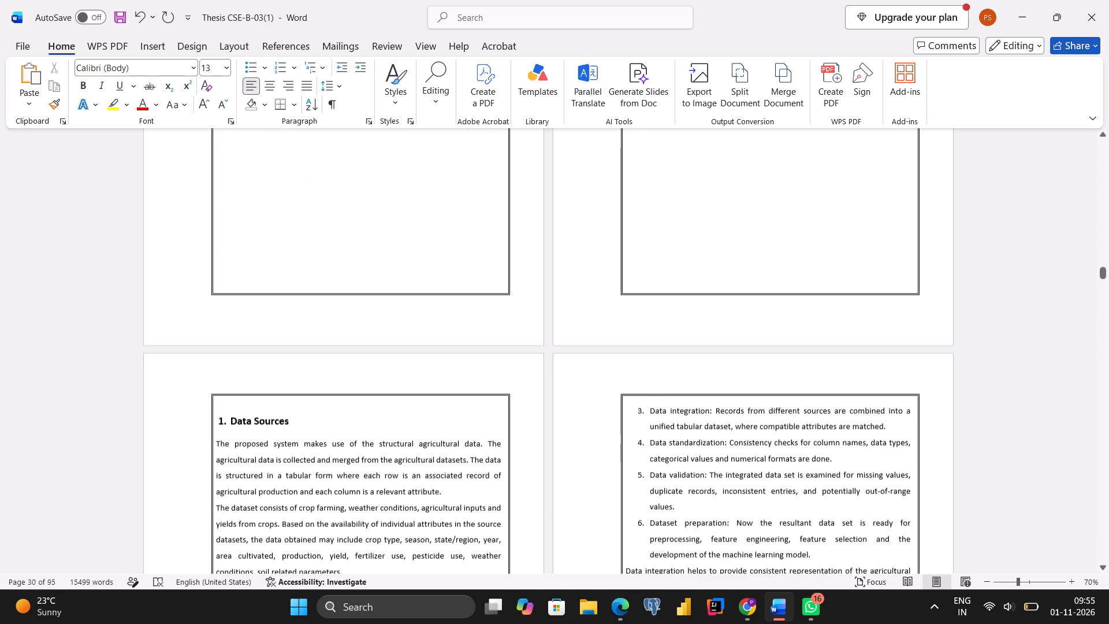
{"action": "scroll", "coordinate": [466, 196], "scroll_direction": "down", "scroll_amount": 5}
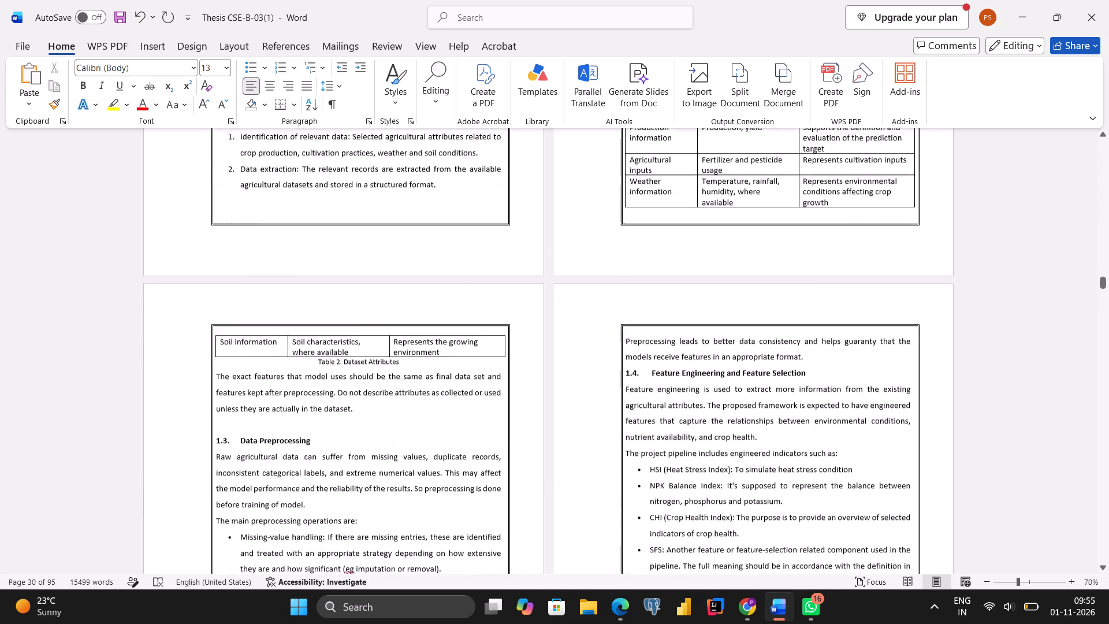
{"action": "scroll", "coordinate": [466, 196], "scroll_direction": "down", "scroll_amount": 6}
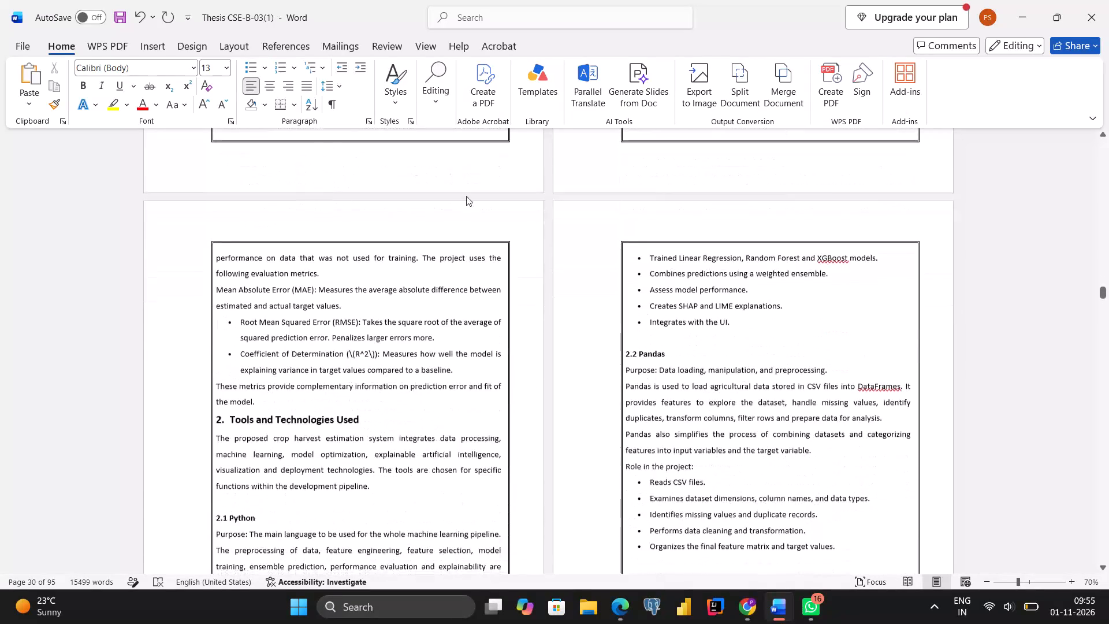
{"action": "scroll", "coordinate": [466, 196], "scroll_direction": "down", "scroll_amount": 5}
{"action": "scroll", "coordinate": [466, 196], "scroll_direction": "up", "scroll_amount": 1}
{"action": "scroll", "coordinate": [466, 196], "scroll_direction": "down", "scroll_amount": 1}
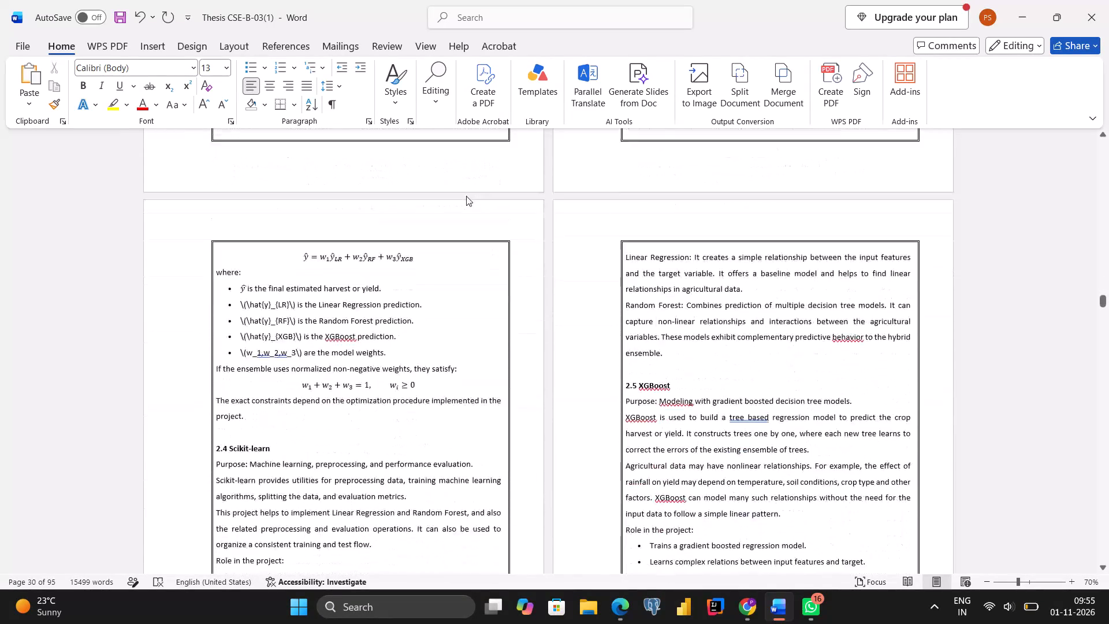
{"action": "scroll", "coordinate": [466, 196], "scroll_direction": "down", "scroll_amount": 4}
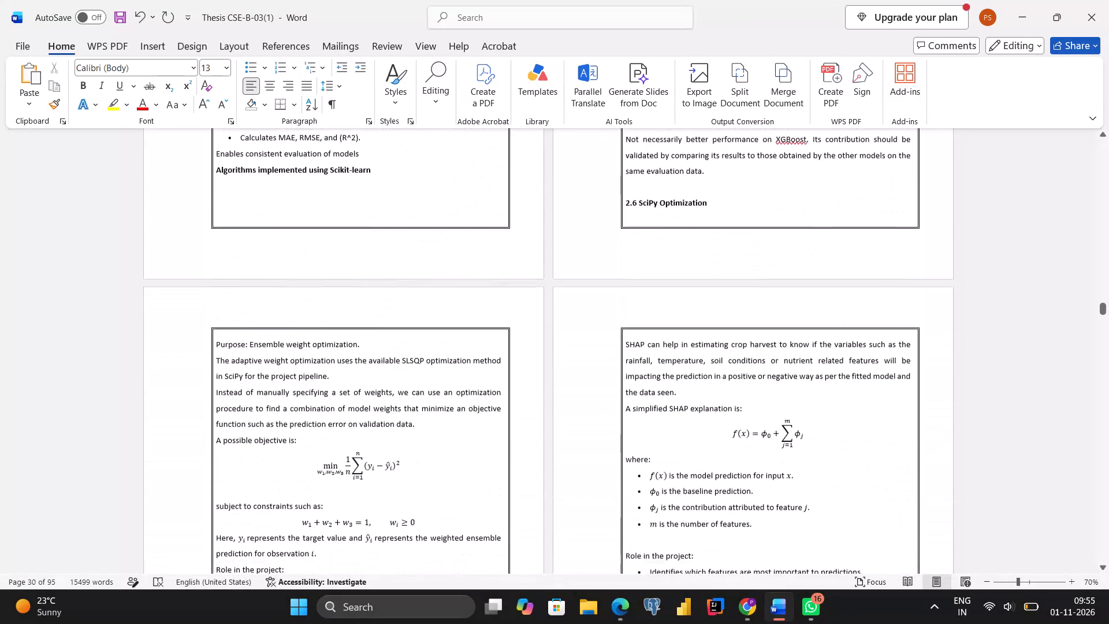
{"action": "scroll", "coordinate": [466, 196], "scroll_direction": "down", "scroll_amount": 5}
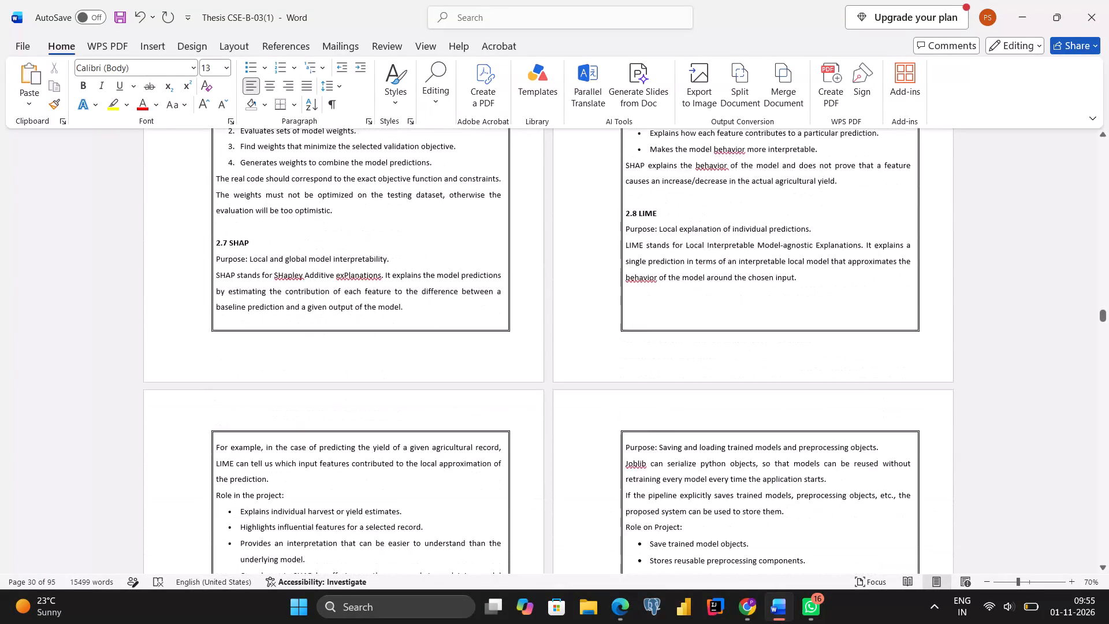
{"action": "scroll", "coordinate": [466, 196], "scroll_direction": "down", "scroll_amount": 6}
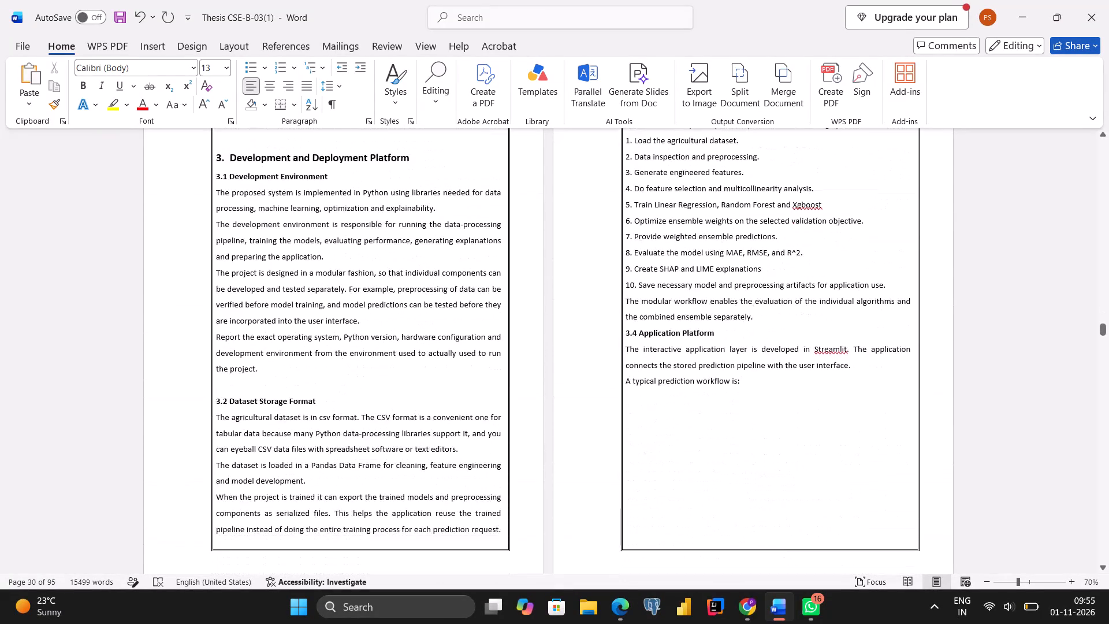
Delete the extra blank line above the "3. Development and Deployment Platform" heading.
{"action": "scroll", "coordinate": [466, 196], "scroll_direction": "up", "scroll_amount": 1}
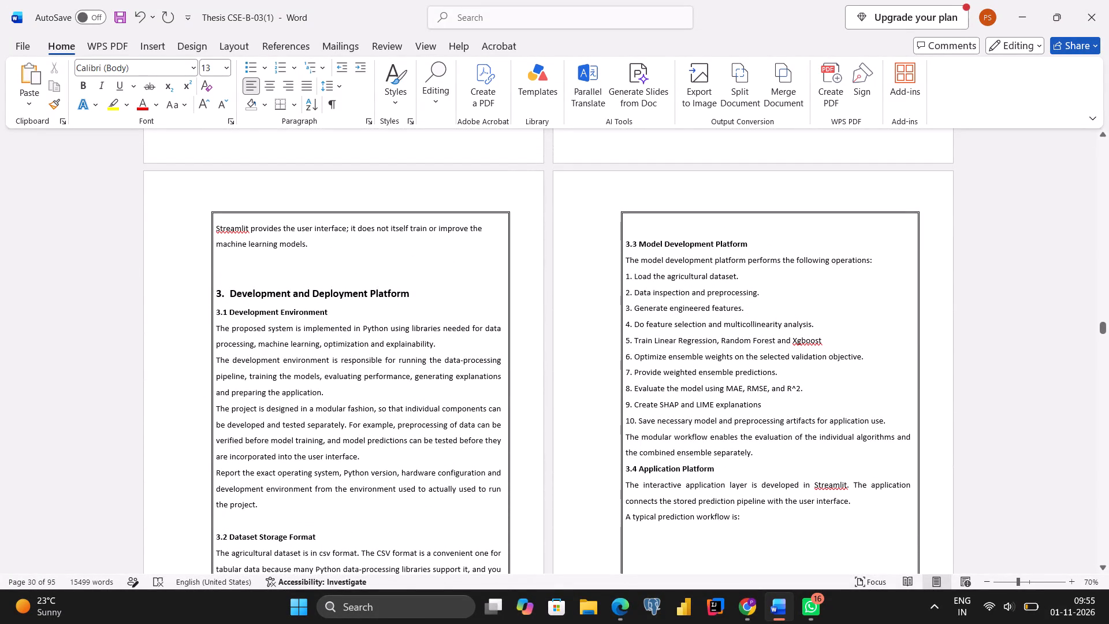
{"action": "left_click", "coordinate": [247, 274]}
{"action": "key", "text": "Delete"}
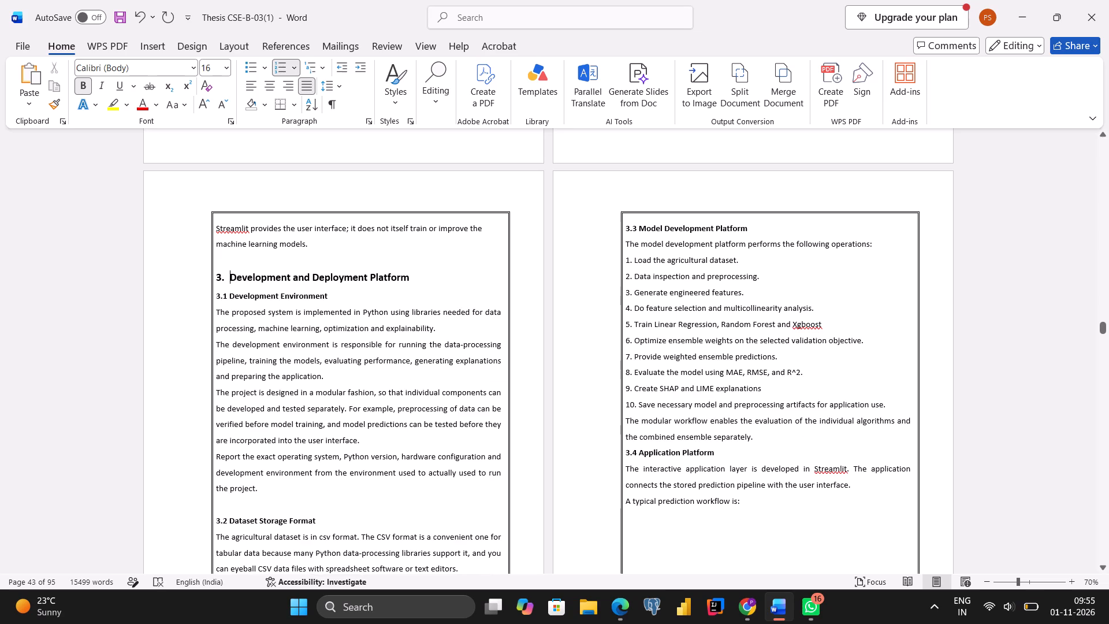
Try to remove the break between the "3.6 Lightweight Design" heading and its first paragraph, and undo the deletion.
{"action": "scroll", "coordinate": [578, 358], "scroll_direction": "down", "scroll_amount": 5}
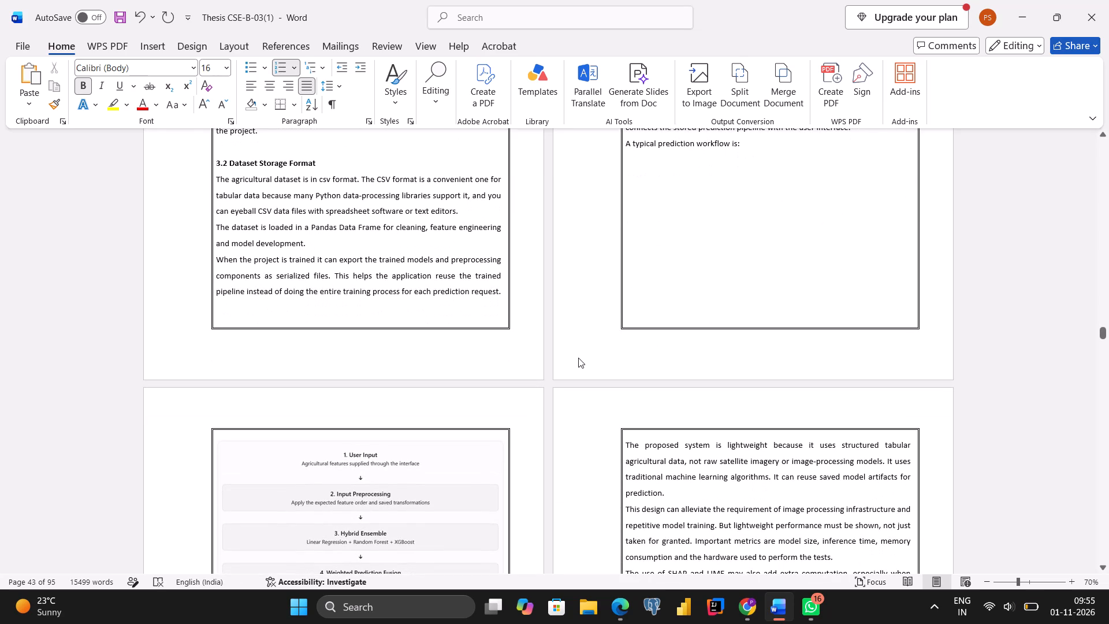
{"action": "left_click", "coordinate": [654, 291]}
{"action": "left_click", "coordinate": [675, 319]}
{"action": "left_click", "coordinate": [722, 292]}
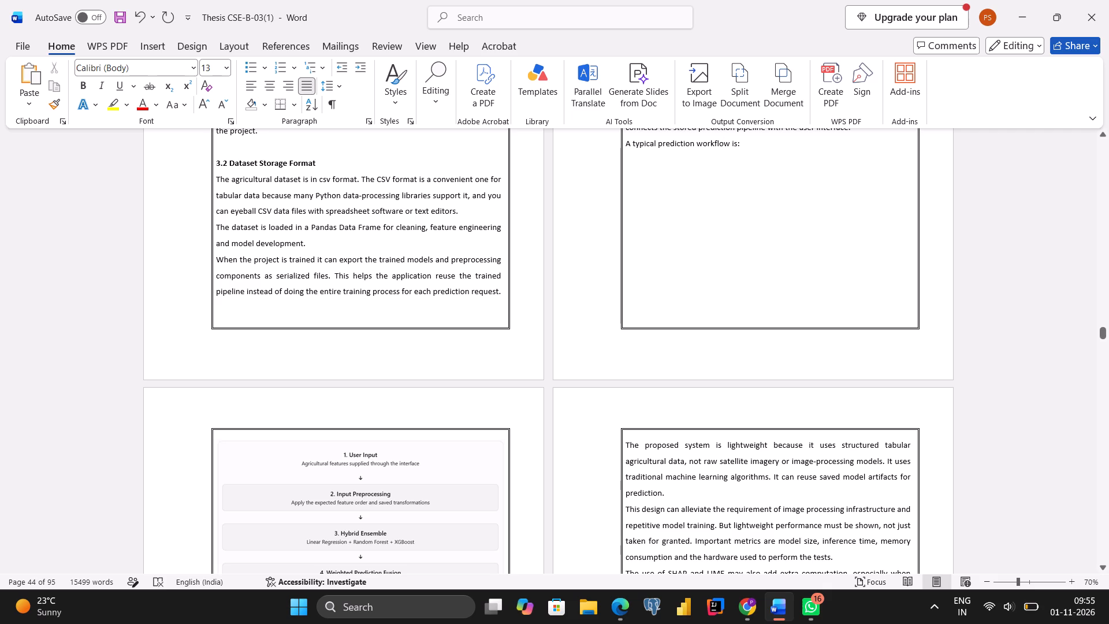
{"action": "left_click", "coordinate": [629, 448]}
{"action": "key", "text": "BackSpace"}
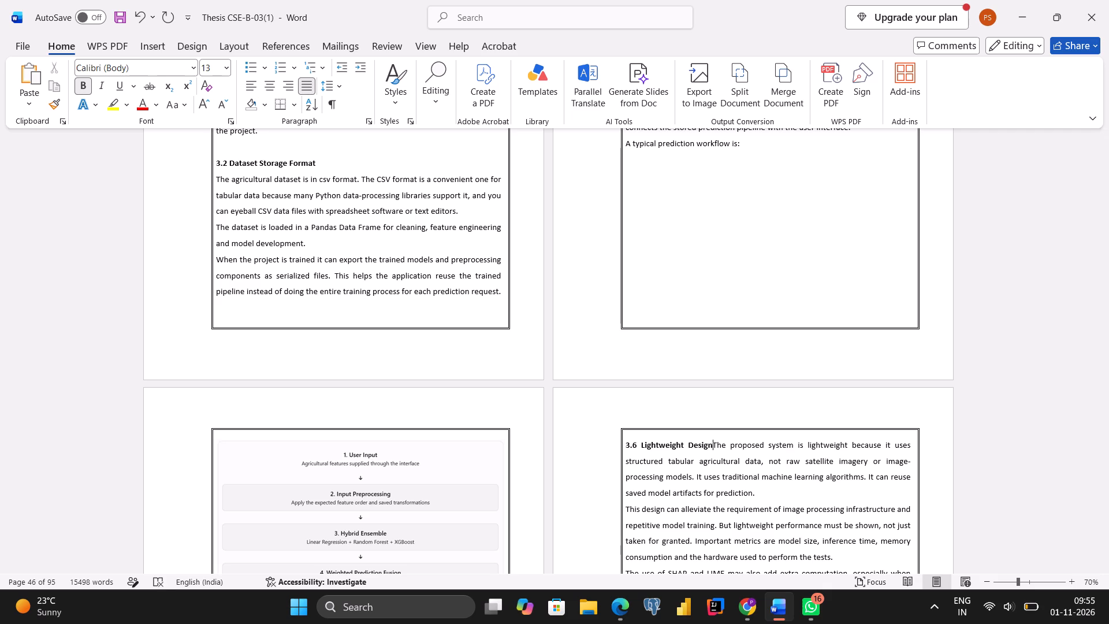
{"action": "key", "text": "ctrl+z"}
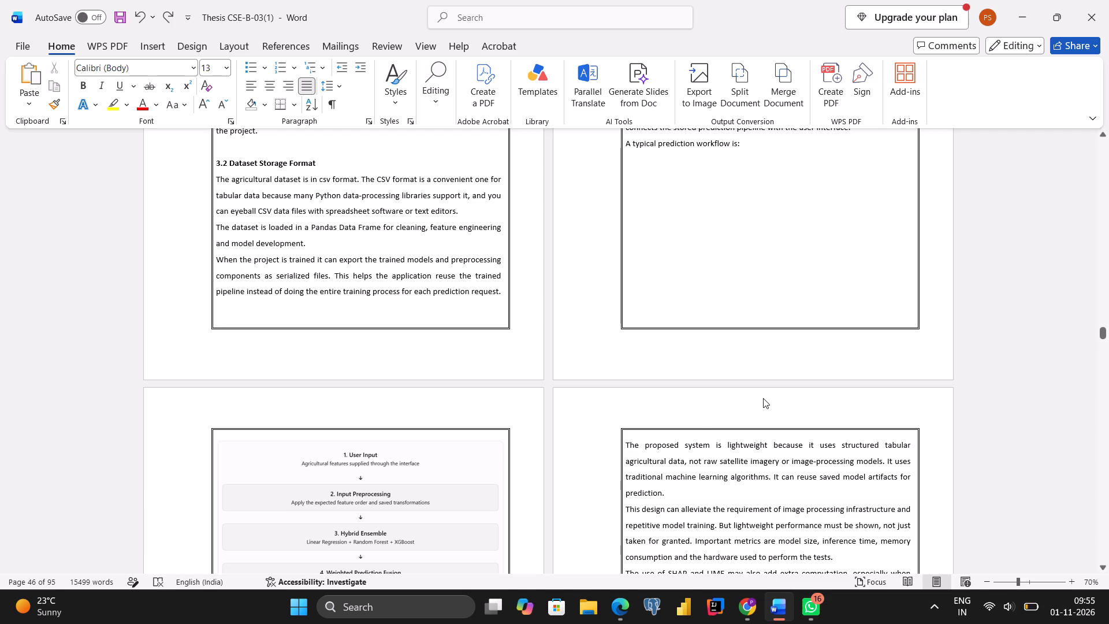
Examine the layout around the Working Pipeline figure, sections 3.5 and 3.6, and the Workflow page that follows.
{"action": "scroll", "coordinate": [763, 398], "scroll_direction": "down", "scroll_amount": 3}
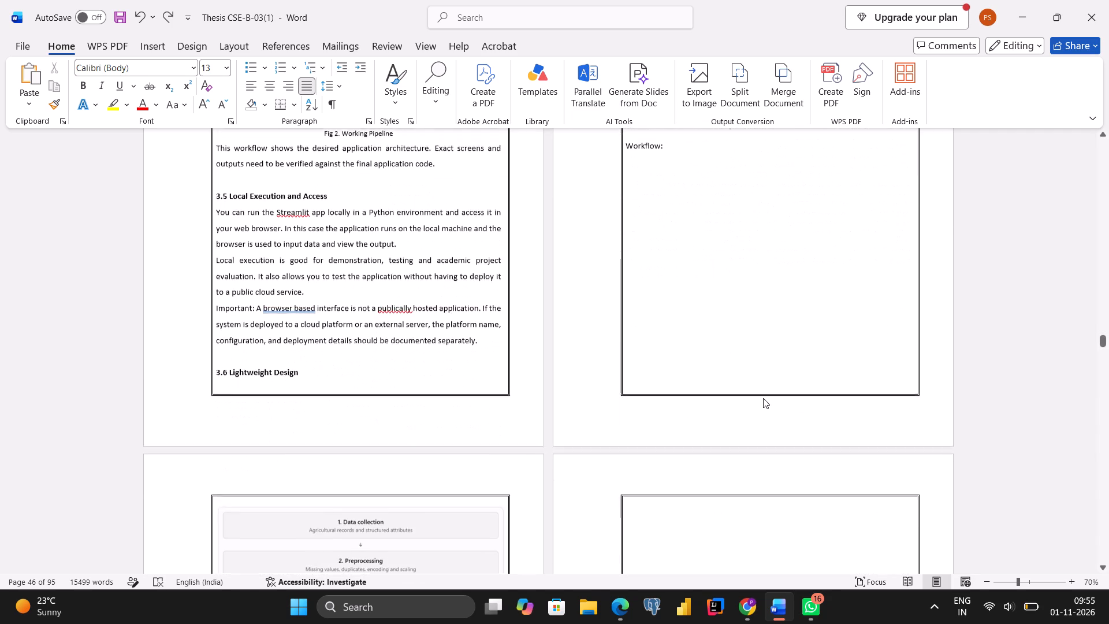
{"action": "scroll", "coordinate": [763, 398], "scroll_direction": "down", "scroll_amount": 2}
{"action": "scroll", "coordinate": [763, 398], "scroll_direction": "up", "scroll_amount": 2}
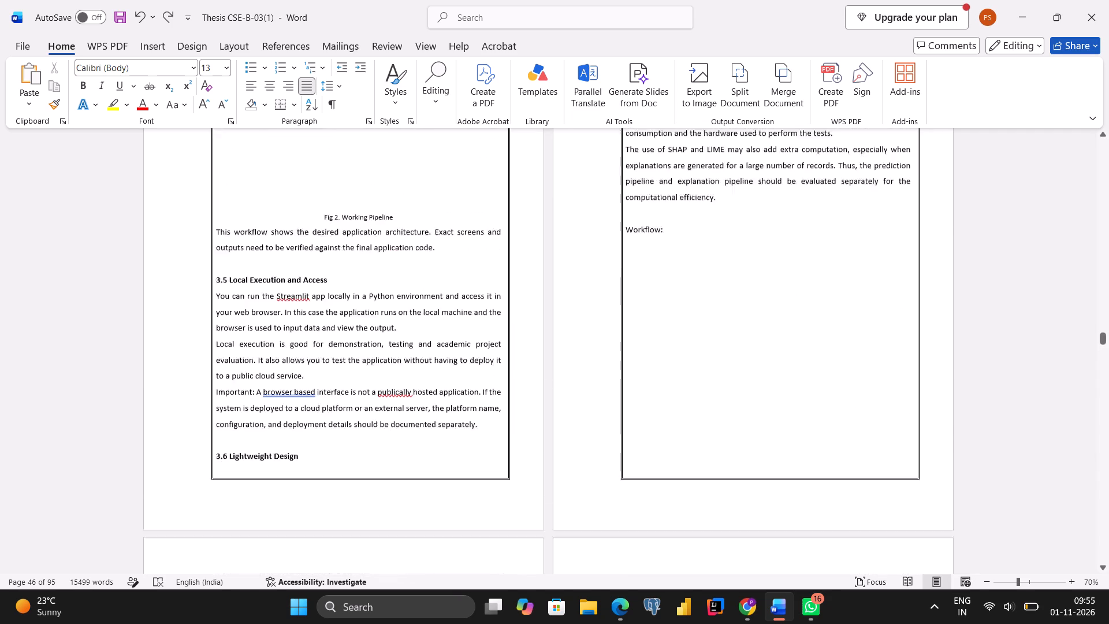
{"action": "scroll", "coordinate": [763, 398], "scroll_direction": "up", "scroll_amount": 2}
{"action": "scroll", "coordinate": [763, 398], "scroll_direction": "down", "scroll_amount": 5, "text": "ctrl"}
{"action": "scroll", "coordinate": [763, 398], "scroll_direction": "up", "scroll_amount": 6, "text": "ctrl"}
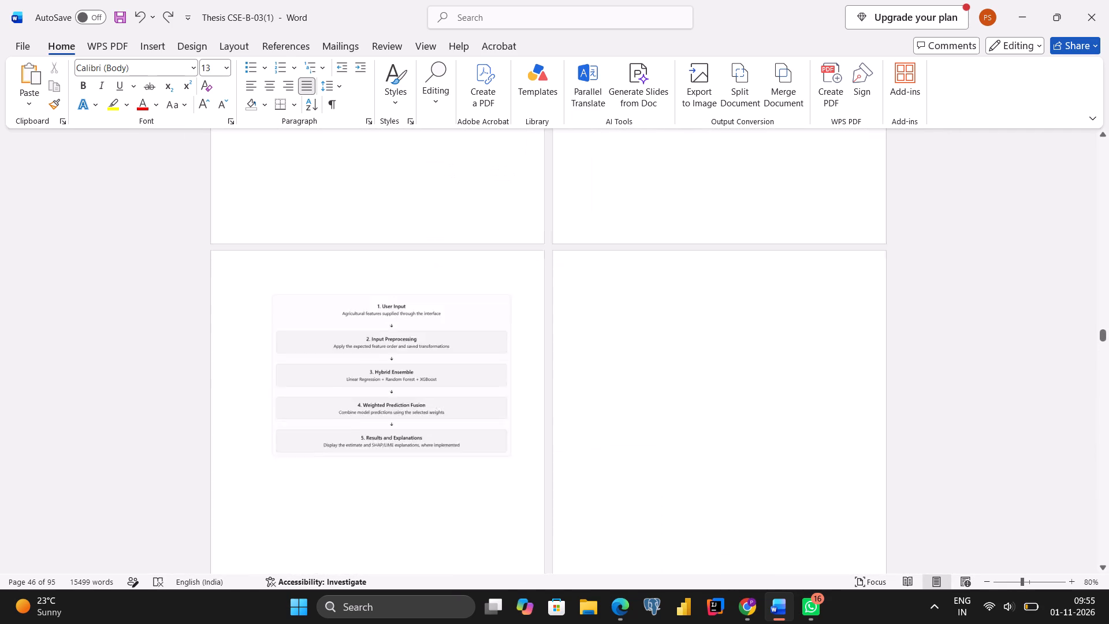
{"action": "scroll", "coordinate": [763, 398], "scroll_direction": "up", "scroll_amount": 11, "text": "ctrl"}
{"action": "scroll", "coordinate": [763, 398], "scroll_direction": "down", "scroll_amount": 1, "text": "ctrl"}
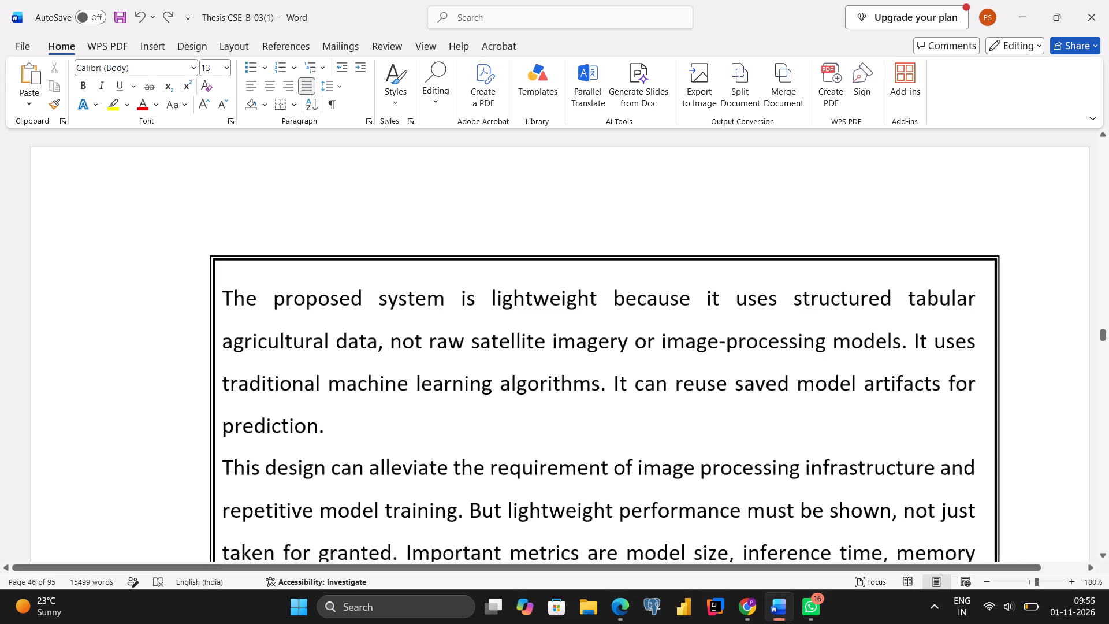
{"action": "scroll", "coordinate": [763, 398], "scroll_direction": "down", "scroll_amount": 8, "text": "ctrl"}
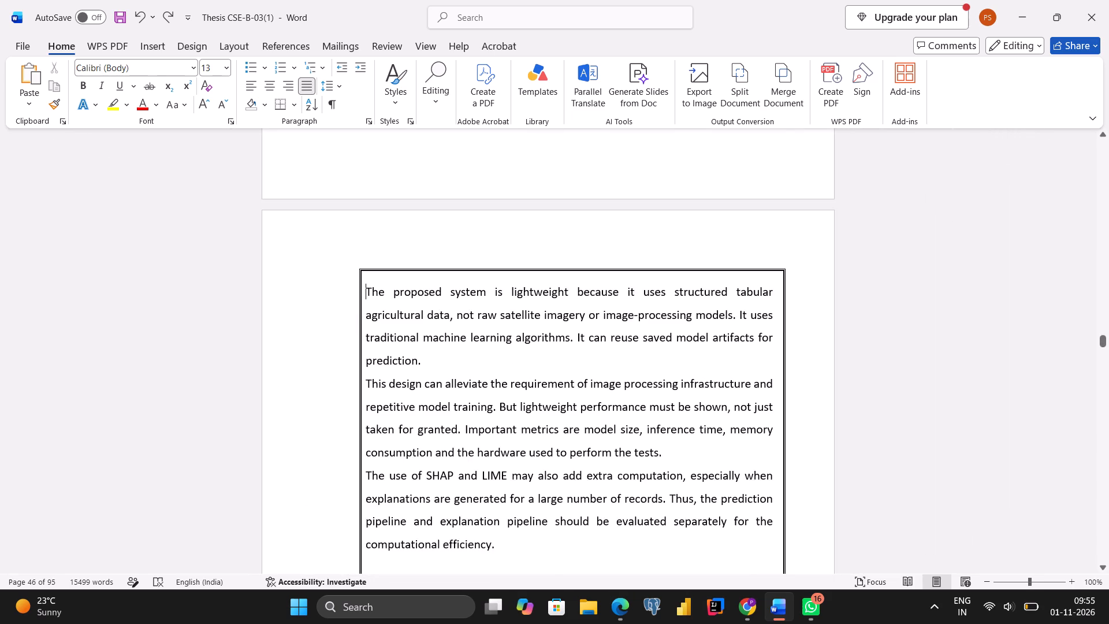
{"action": "scroll", "coordinate": [763, 398], "scroll_direction": "up", "scroll_amount": 3}
{"action": "scroll", "coordinate": [763, 398], "scroll_direction": "down", "scroll_amount": 1}
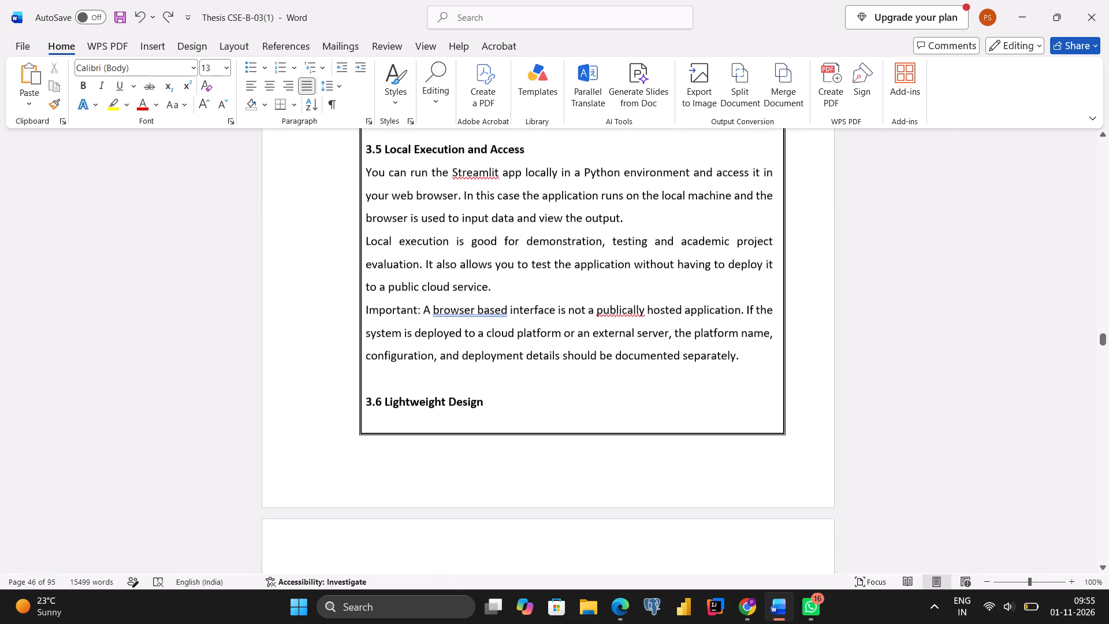
Insert a blank line above the "3.6 Lightweight Design" heading to move it onto the next page with its text.
{"action": "left_click", "coordinate": [460, 366]}
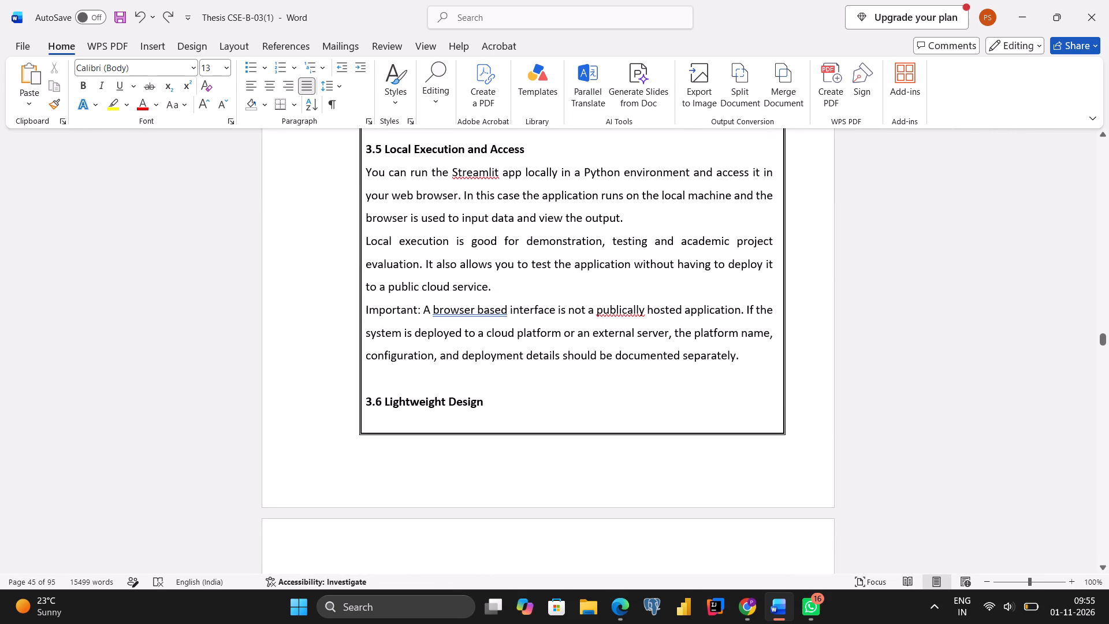
{"action": "left_click", "coordinate": [379, 382]}
{"action": "key", "text": "Return"}
Review the page layout from section 3.3 through the Workflow figure and the next chapter's opening pages to "5.1.3 Functional Modules".
{"action": "scroll", "coordinate": [379, 382], "scroll_direction": "up", "scroll_amount": 1}
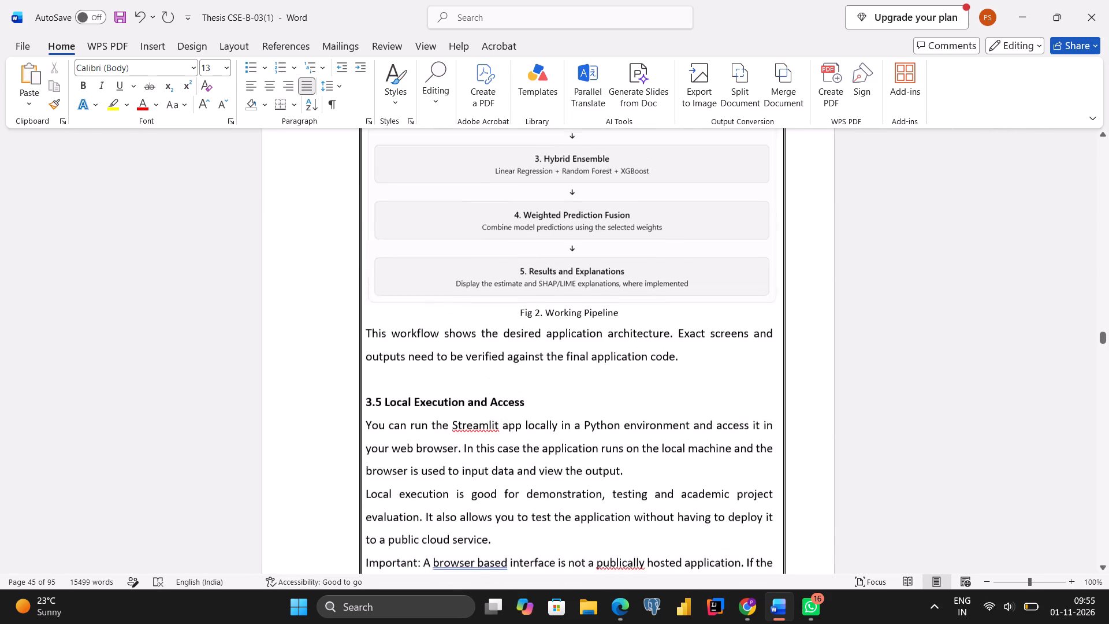
{"action": "scroll", "coordinate": [379, 382], "scroll_direction": "up", "scroll_amount": 4}
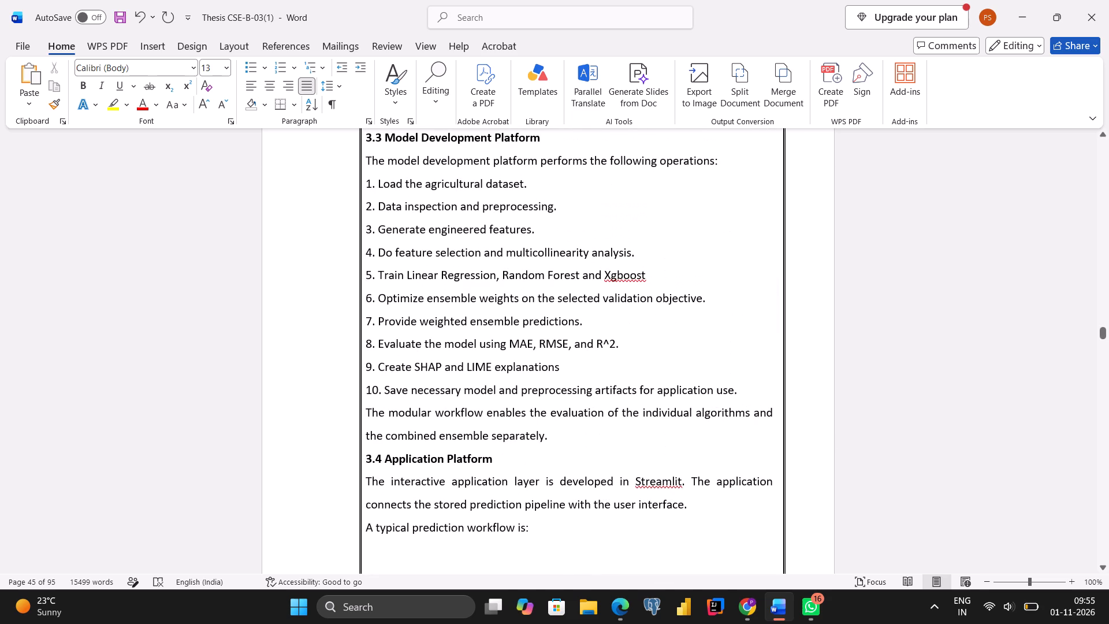
{"action": "scroll", "coordinate": [379, 382], "scroll_direction": "down", "scroll_amount": 6}
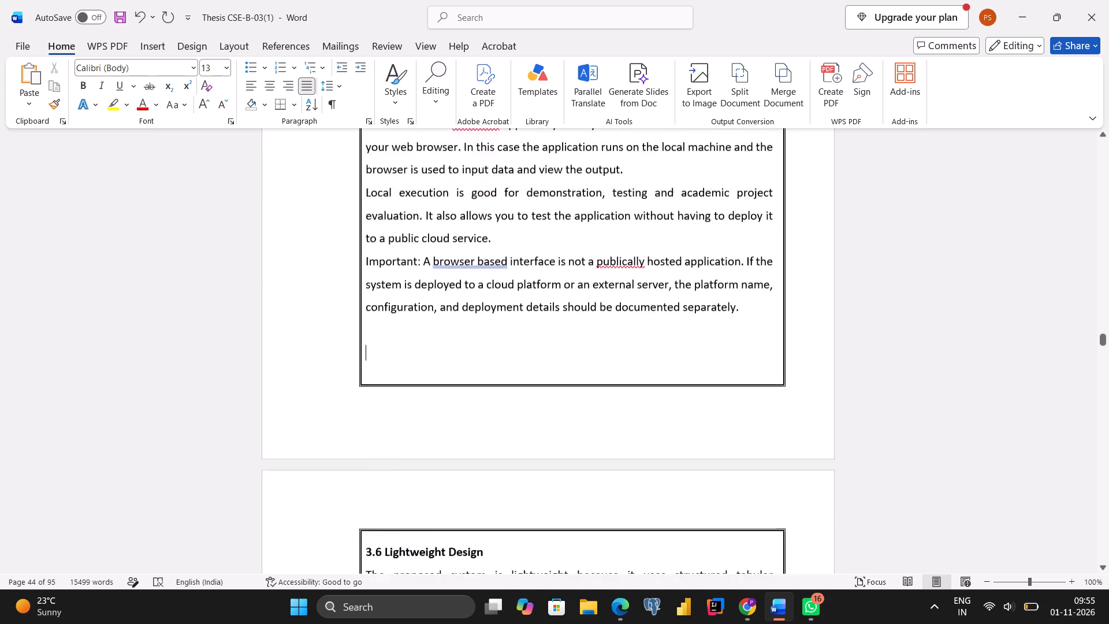
{"action": "scroll", "coordinate": [379, 382], "scroll_direction": "down", "scroll_amount": 5}
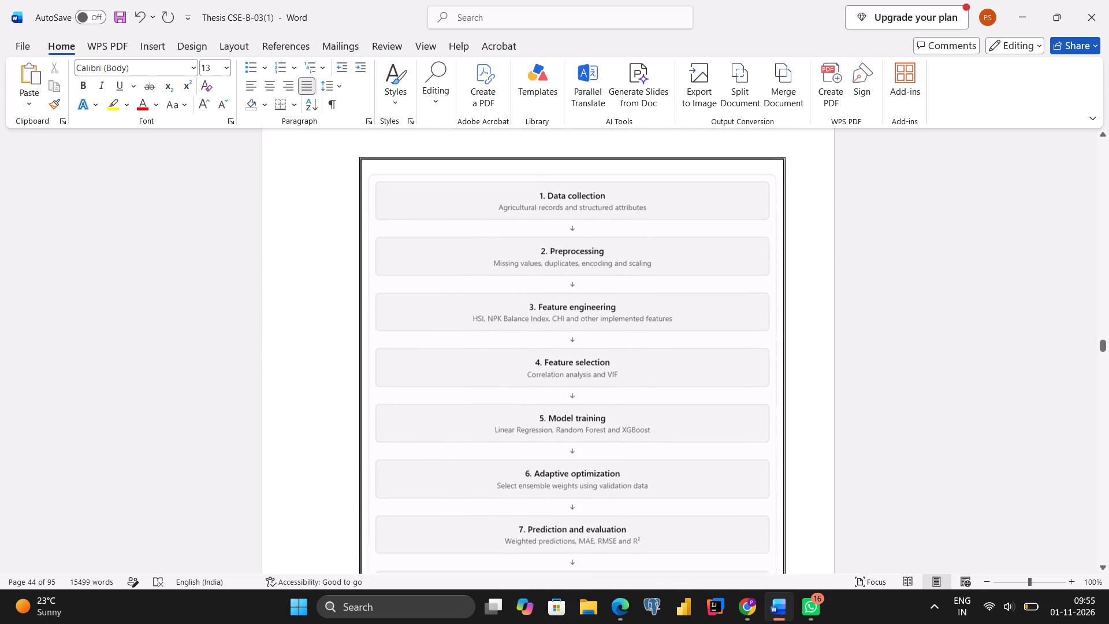
{"action": "scroll", "coordinate": [379, 382], "scroll_direction": "down", "scroll_amount": 5}
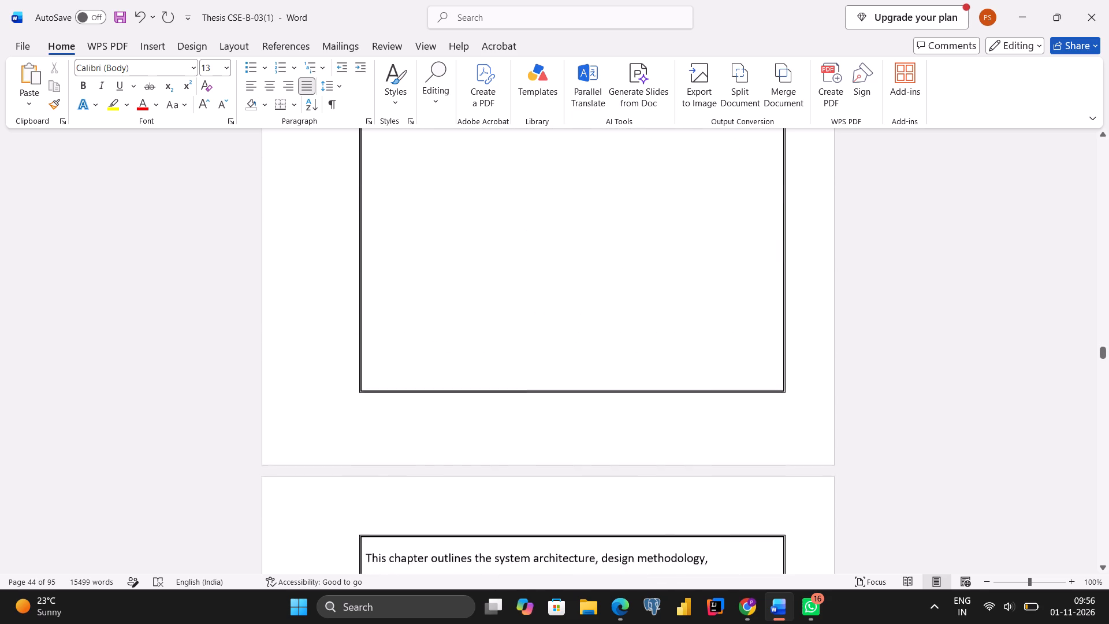
{"action": "scroll", "coordinate": [379, 382], "scroll_direction": "down", "scroll_amount": 6}
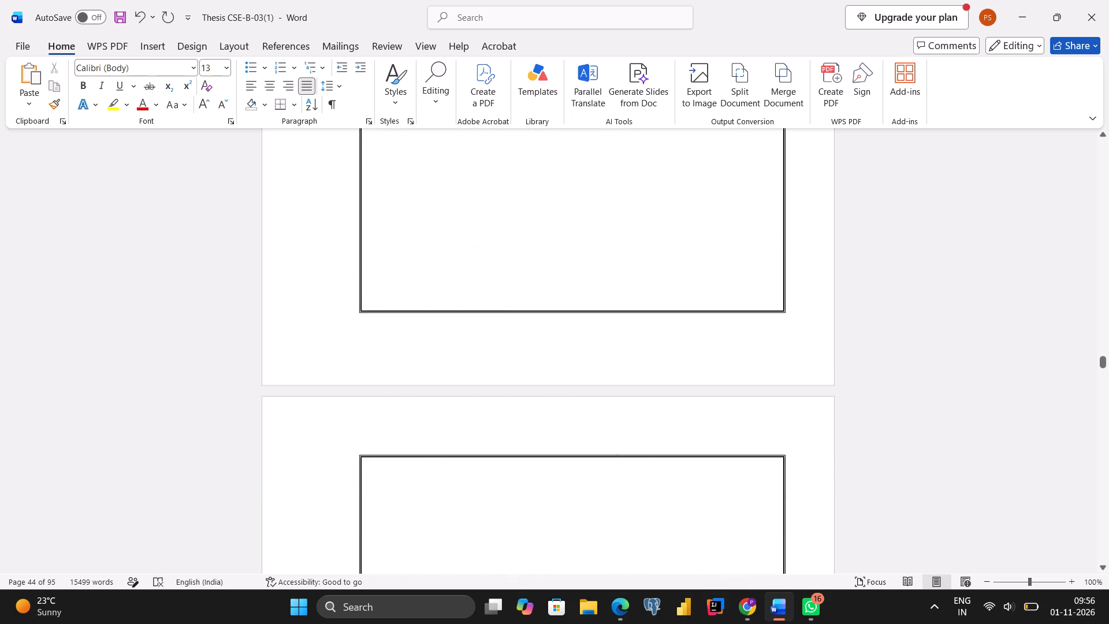
{"action": "scroll", "coordinate": [379, 382], "scroll_direction": "down", "scroll_amount": 5}
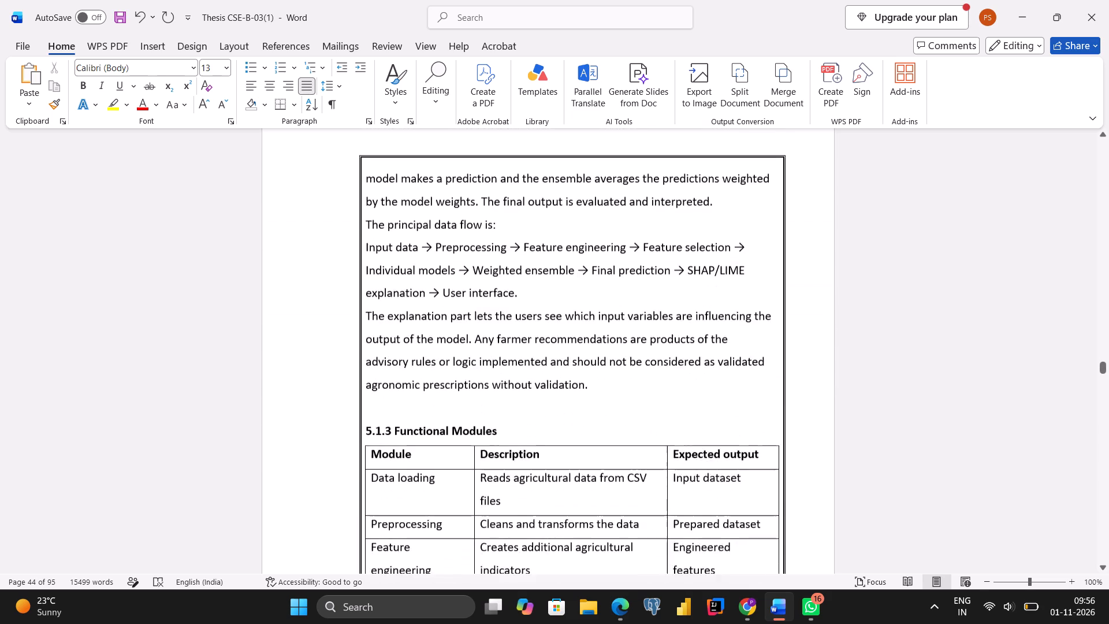
Examine the layout from the "System Modelling" section through the evaluation metrics and Implementation to "Computational Efficiency and Lightweight Design".
{"action": "scroll", "coordinate": [379, 382], "scroll_direction": "down", "scroll_amount": 5}
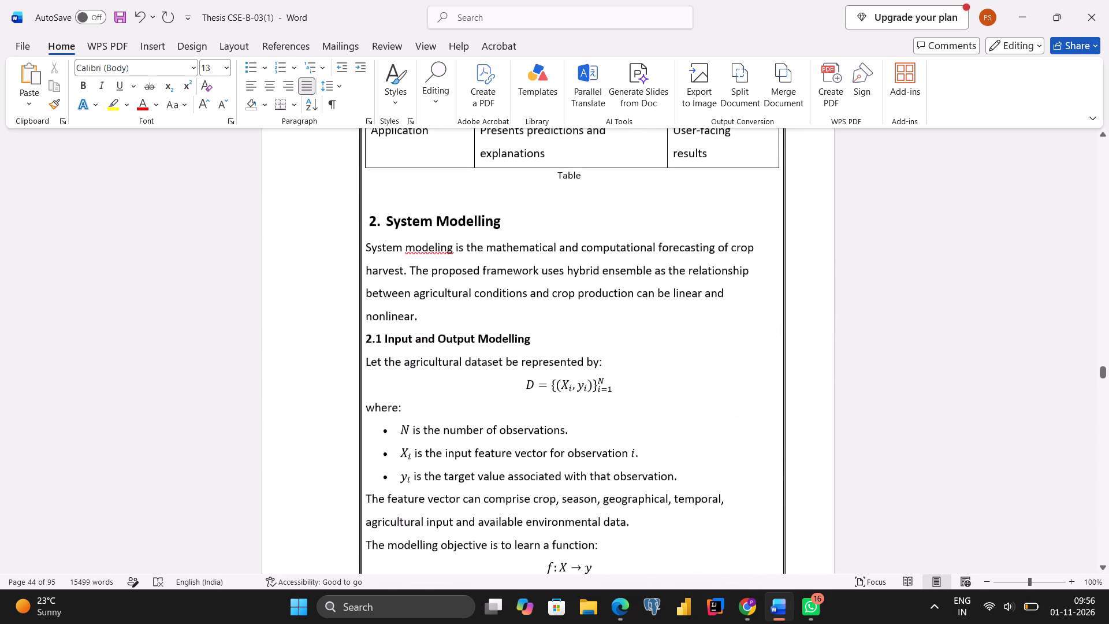
{"action": "scroll", "coordinate": [379, 382], "scroll_direction": "down", "scroll_amount": 4}
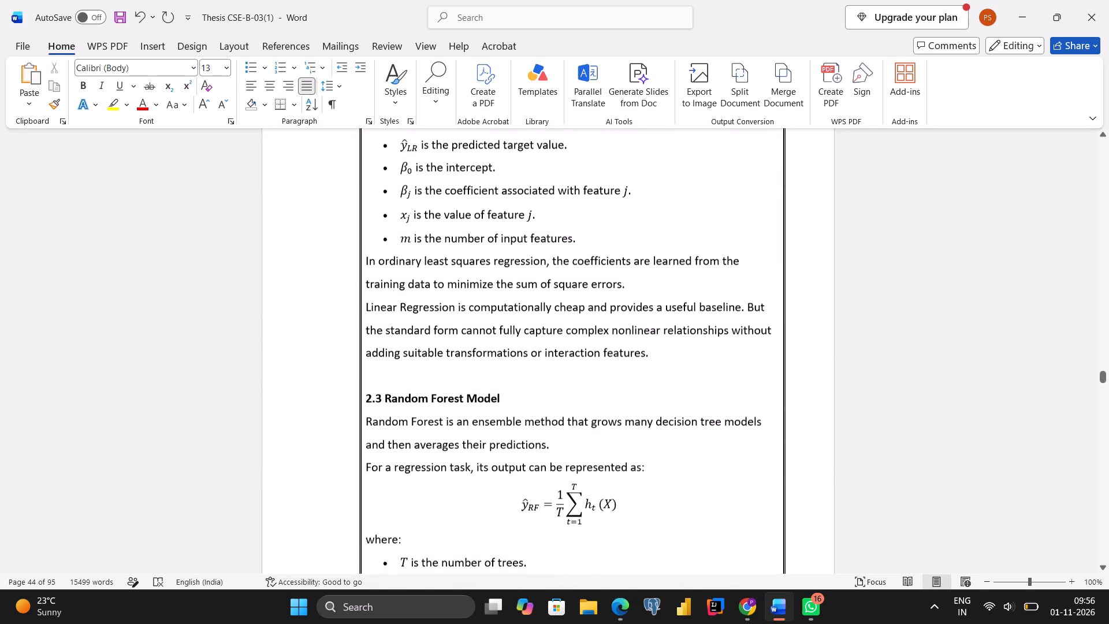
{"action": "scroll", "coordinate": [379, 382], "scroll_direction": "down", "scroll_amount": 4}
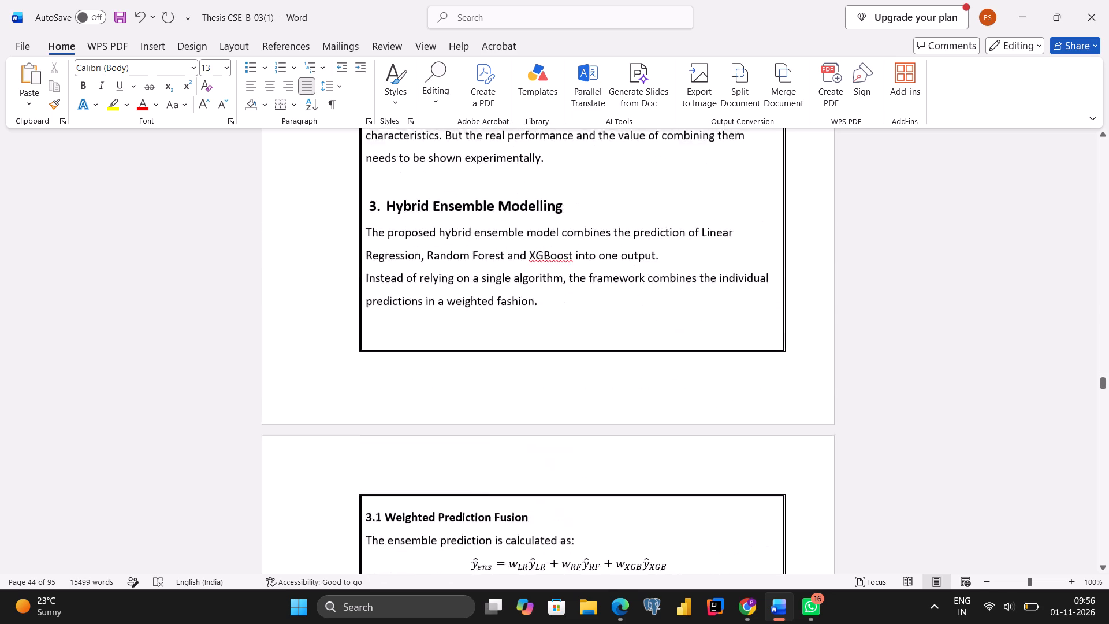
{"action": "scroll", "coordinate": [379, 382], "scroll_direction": "down", "scroll_amount": 4}
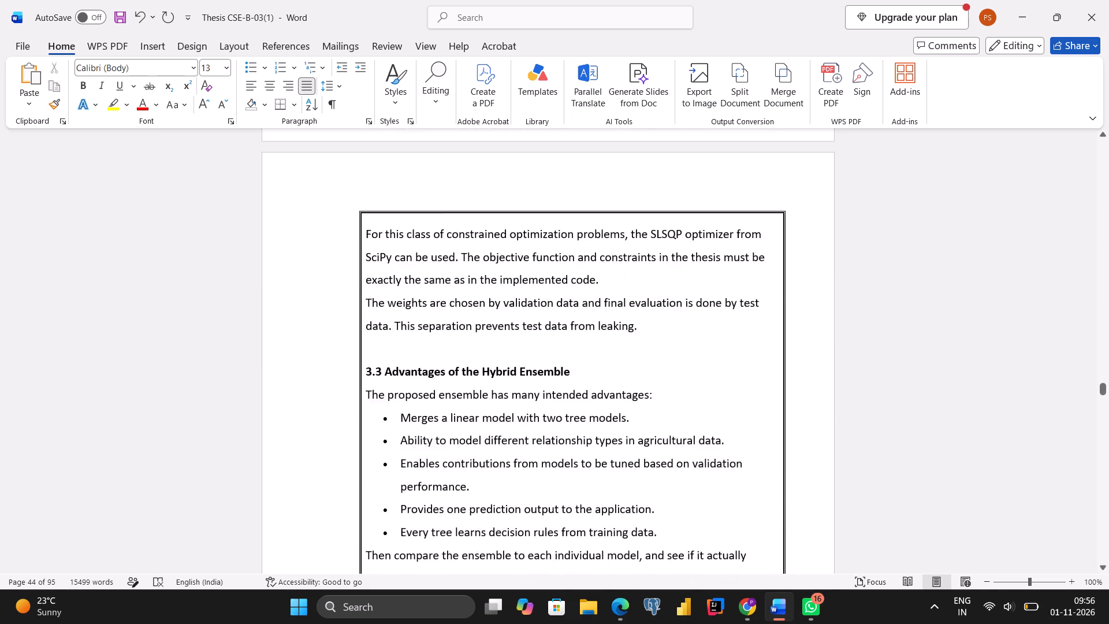
{"action": "scroll", "coordinate": [379, 382], "scroll_direction": "down", "scroll_amount": 6}
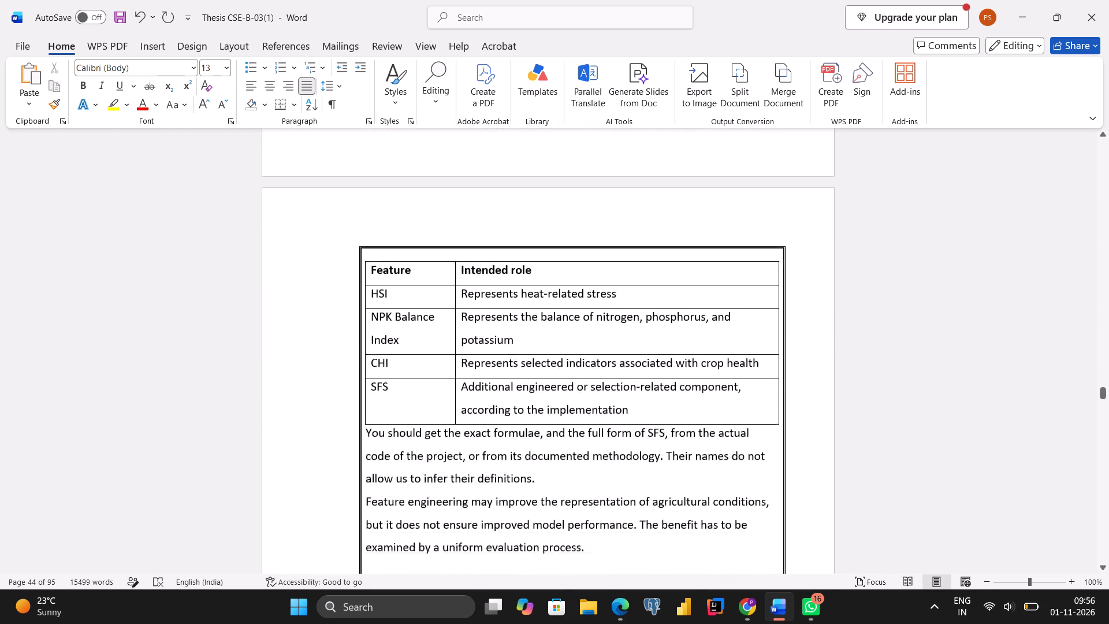
{"action": "scroll", "coordinate": [379, 382], "scroll_direction": "down", "scroll_amount": 9}
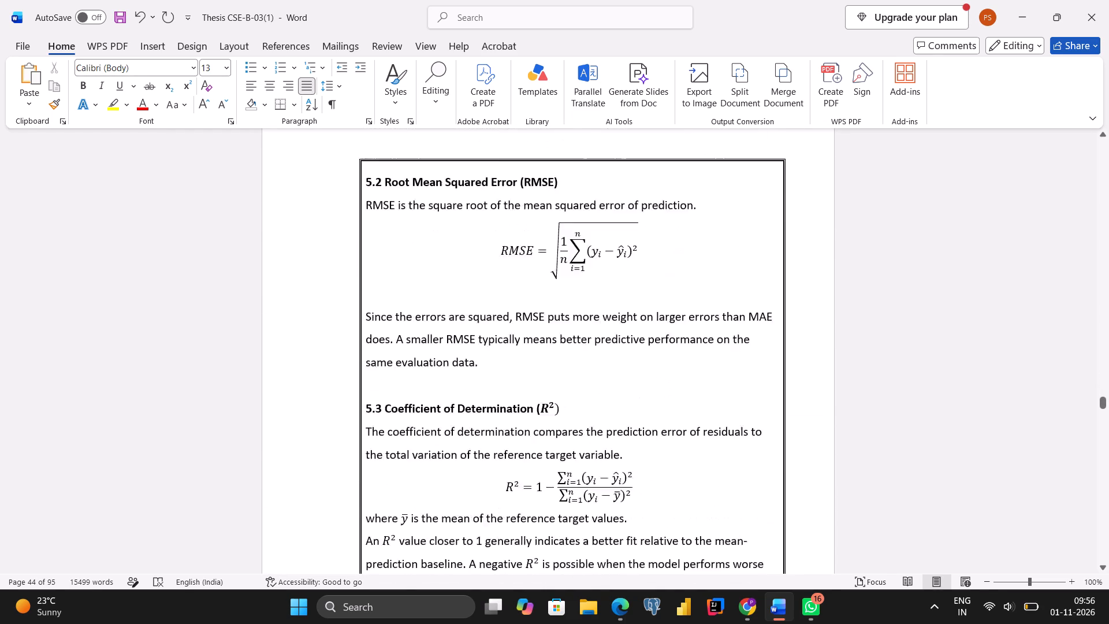
{"action": "scroll", "coordinate": [379, 382], "scroll_direction": "down", "scroll_amount": 8}
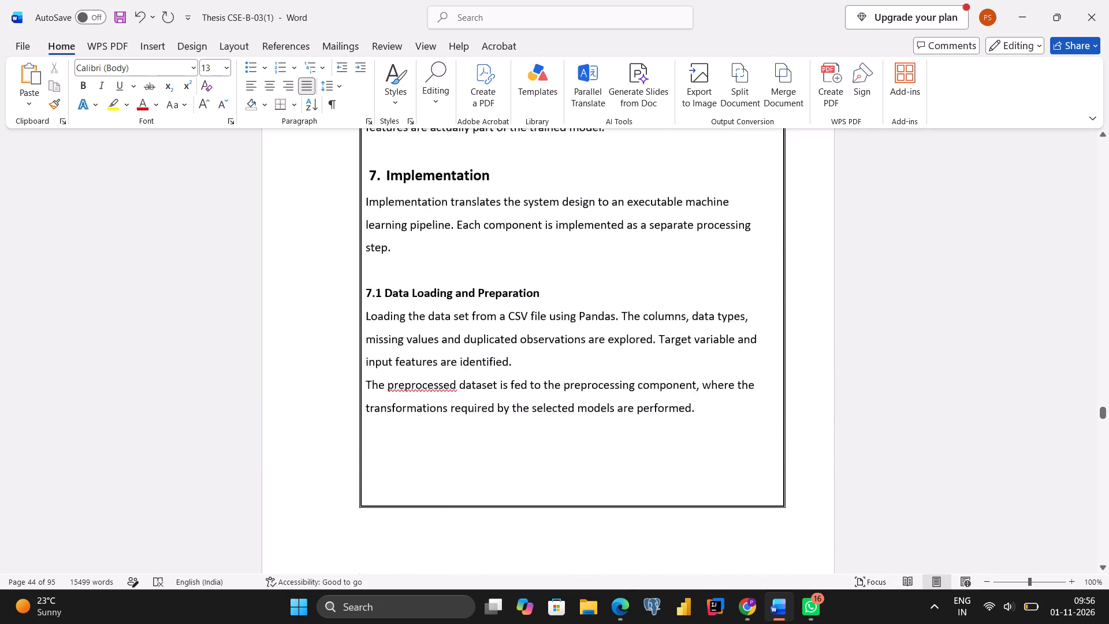
{"action": "scroll", "coordinate": [379, 382], "scroll_direction": "down", "scroll_amount": 6}
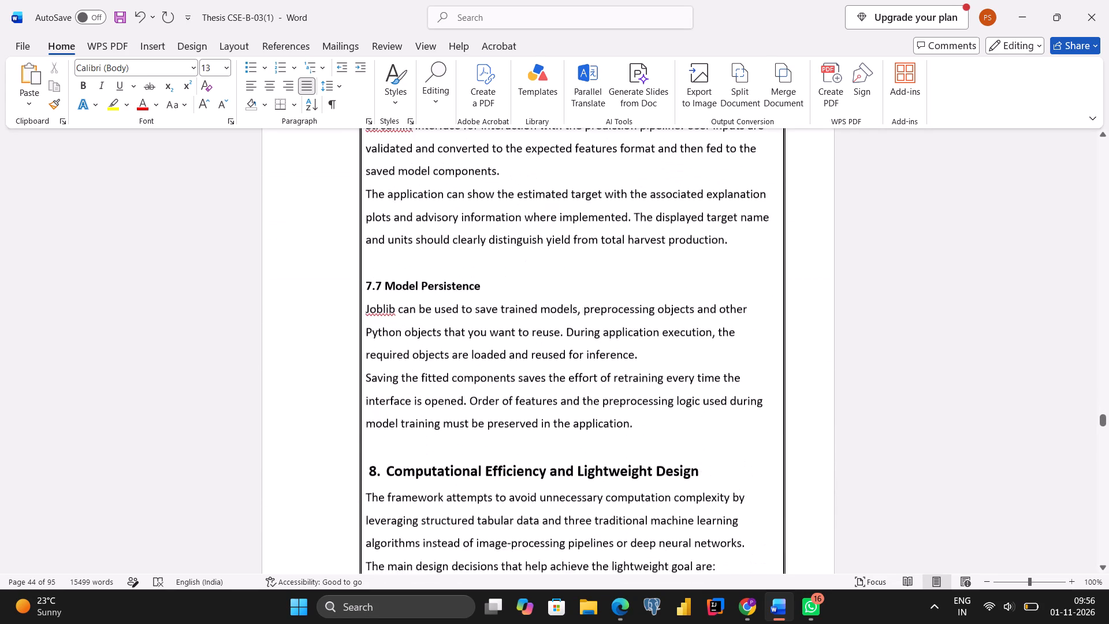
Review the layout of the testing and experimental evaluation chapter, from its title page through the model results table to "6.7.2 LIME Analysis".
{"action": "scroll", "coordinate": [379, 382], "scroll_direction": "down", "scroll_amount": 3}
{"action": "scroll", "coordinate": [379, 382], "scroll_direction": "up", "scroll_amount": 2}
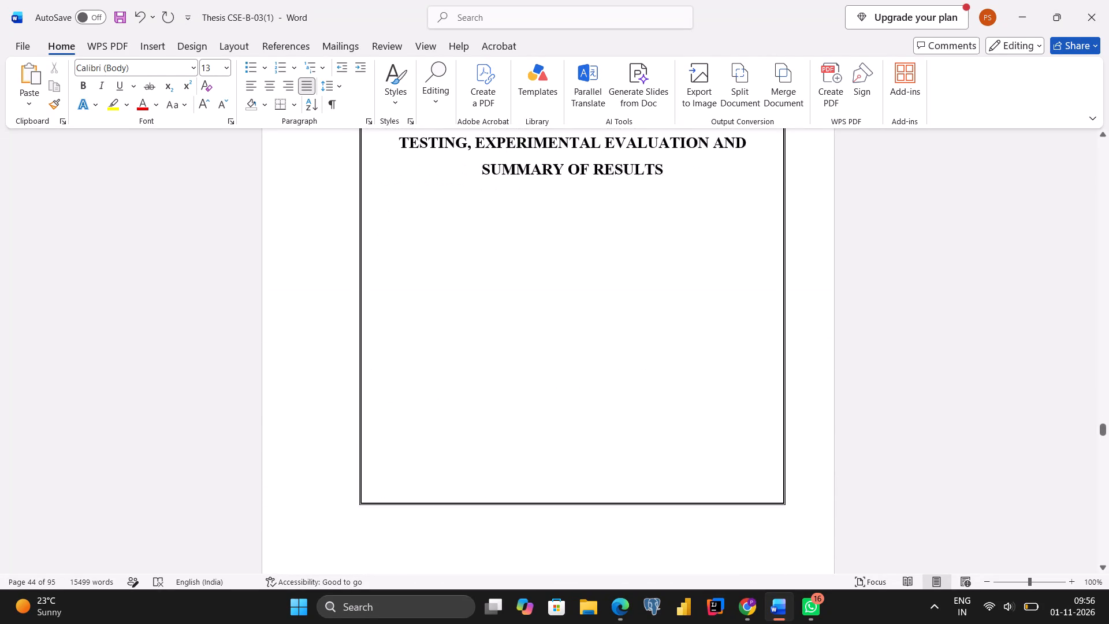
{"action": "scroll", "coordinate": [379, 382], "scroll_direction": "up", "scroll_amount": 1}
{"action": "scroll", "coordinate": [379, 382], "scroll_direction": "down", "scroll_amount": 20}
{"action": "scroll", "coordinate": [379, 382], "scroll_direction": "down", "scroll_amount": 1}
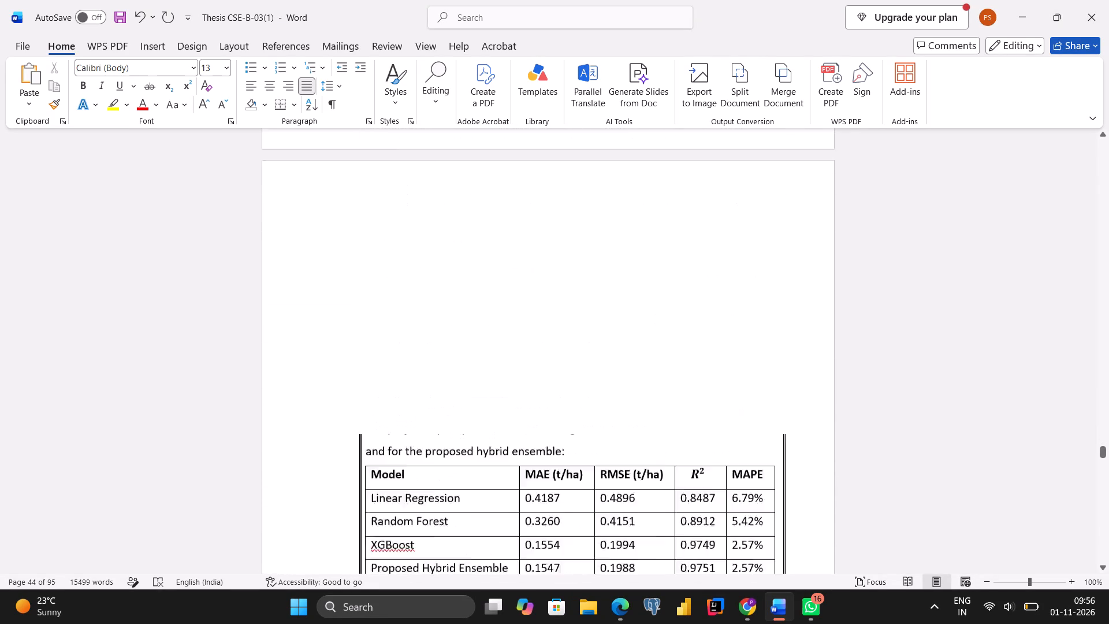
{"action": "scroll", "coordinate": [379, 382], "scroll_direction": "down", "scroll_amount": 7}
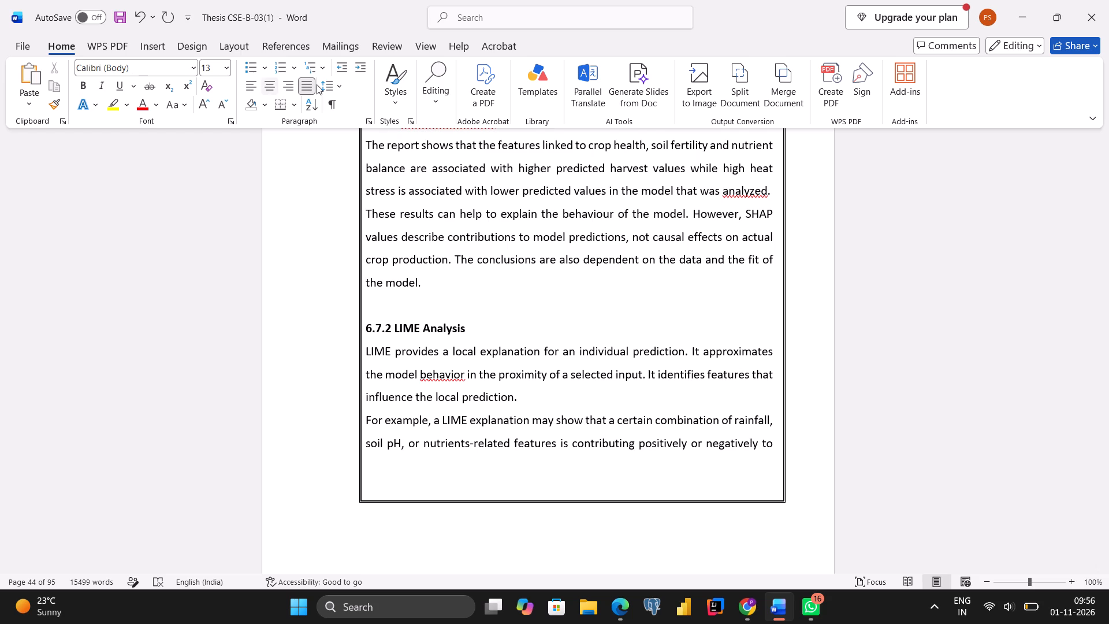
{"action": "right_click", "coordinate": [317, 84], "text": "ctrl"}
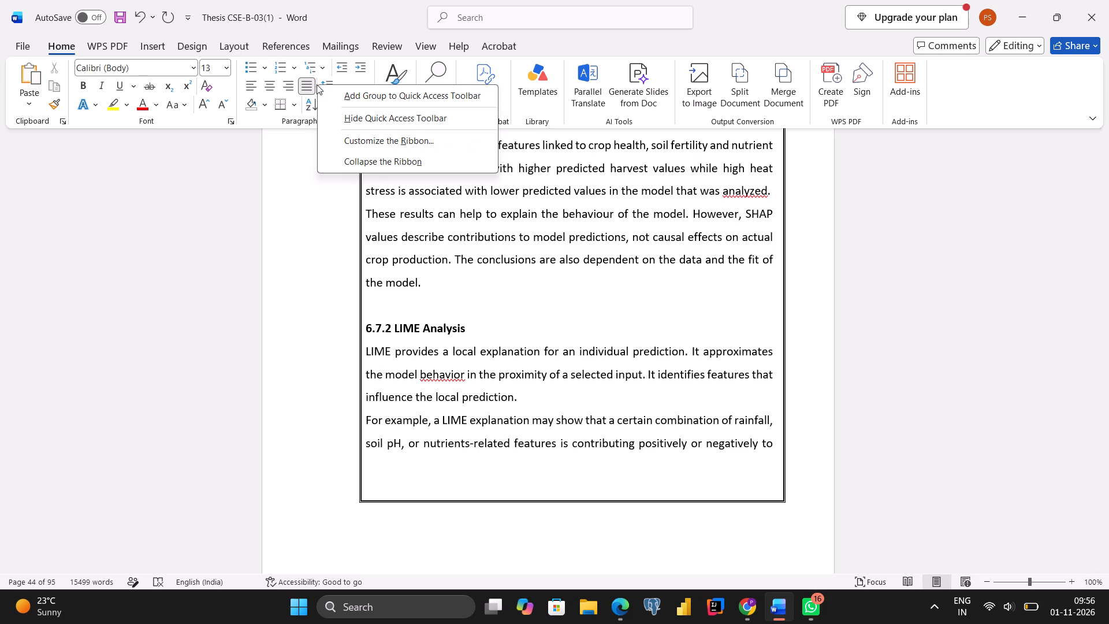
{"action": "left_click", "coordinate": [864, 221]}
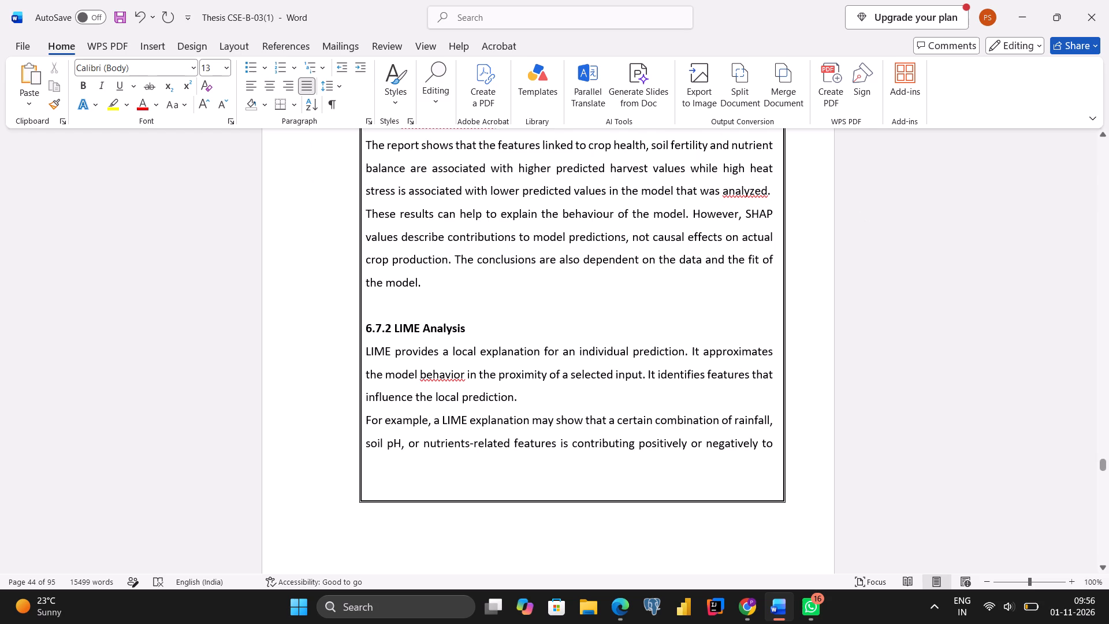
Save the thesis document.
{"action": "key", "text": "ctrl+s"}
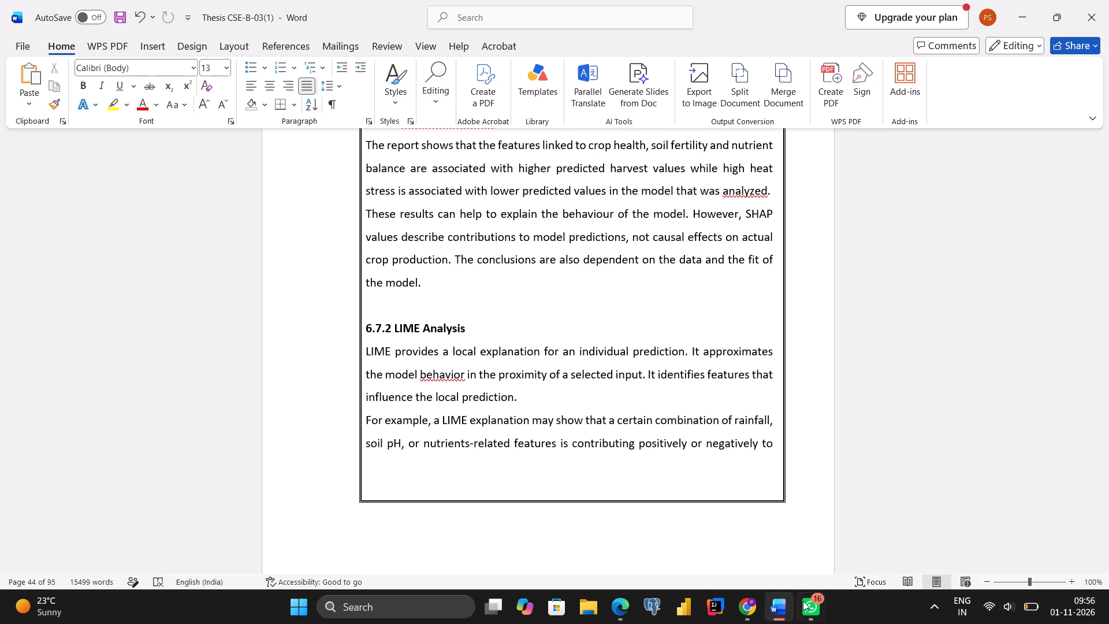
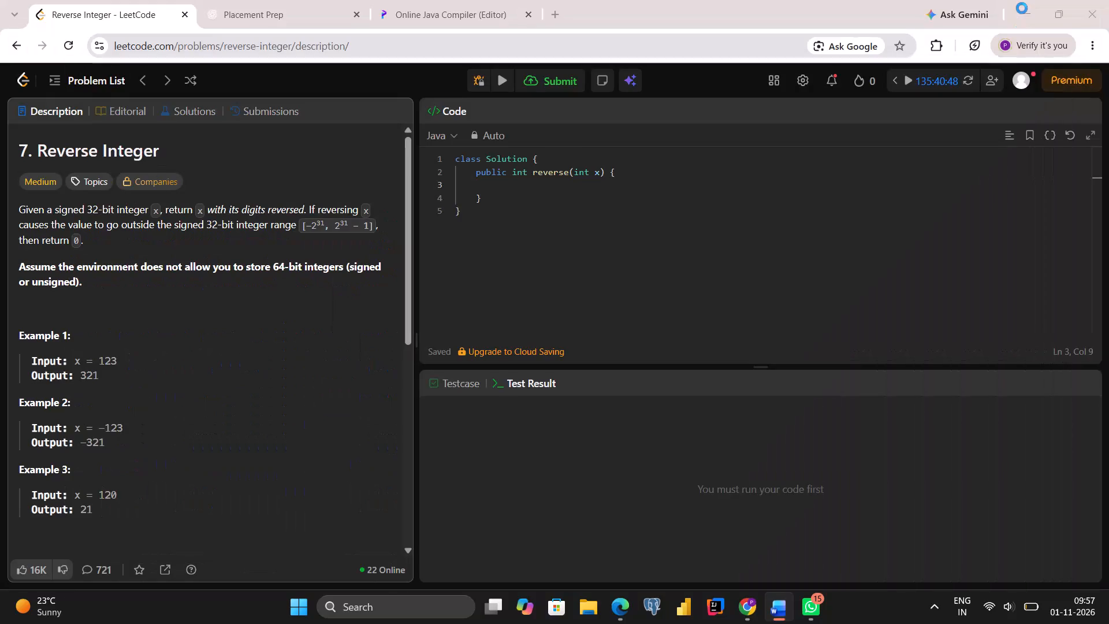
Minimize the browser window showing the Reverse Integer problem to reveal the desktop.
{"action": "left_click", "coordinate": [1028, 13]}
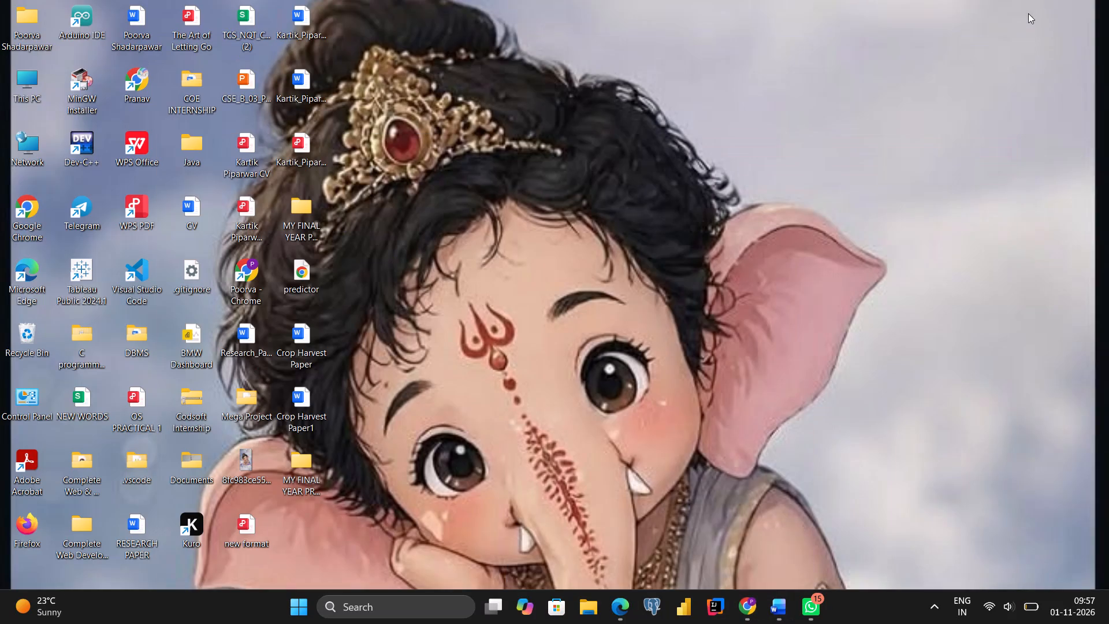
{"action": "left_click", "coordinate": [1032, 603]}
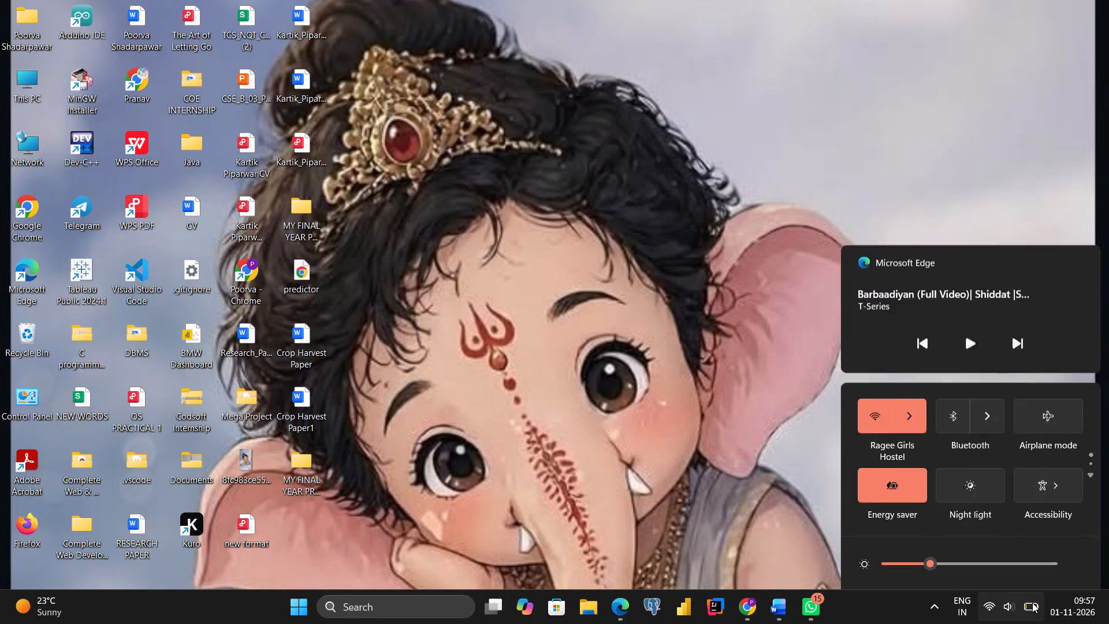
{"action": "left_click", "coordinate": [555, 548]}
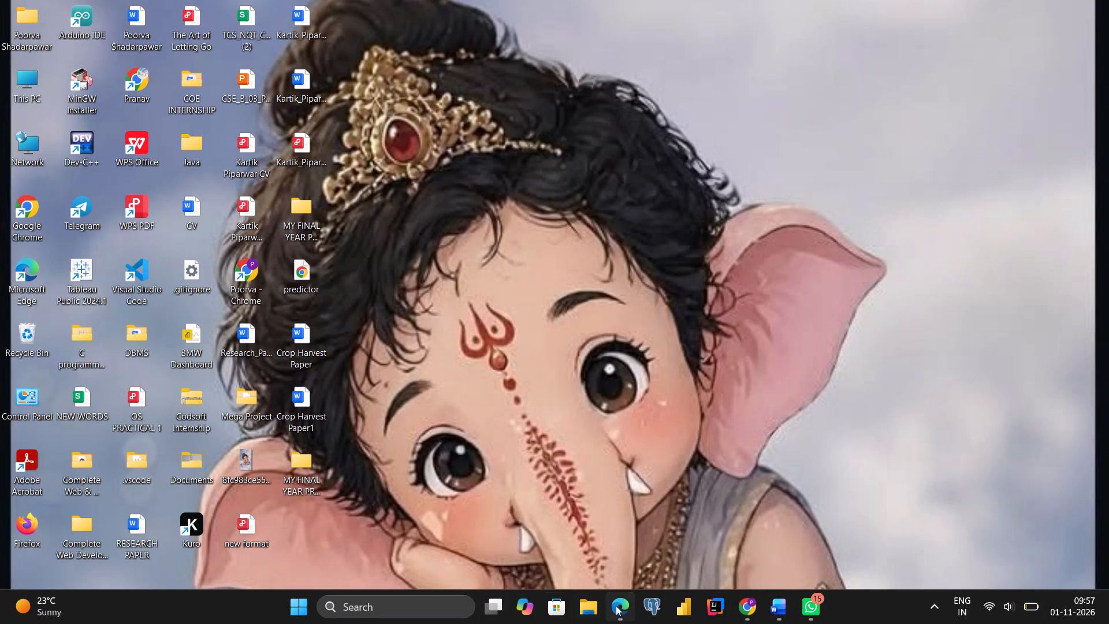
Put the computer to sleep.
{"action": "left_click", "coordinate": [302, 611]}
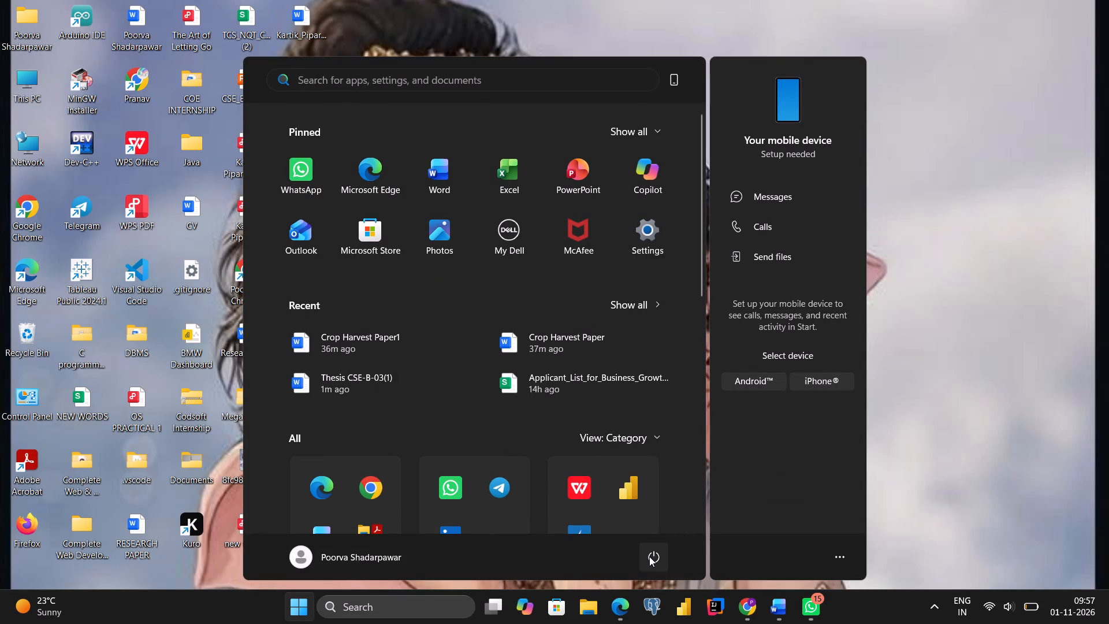
{"action": "left_click", "coordinate": [649, 556]}
{"action": "left_click", "coordinate": [655, 483]}
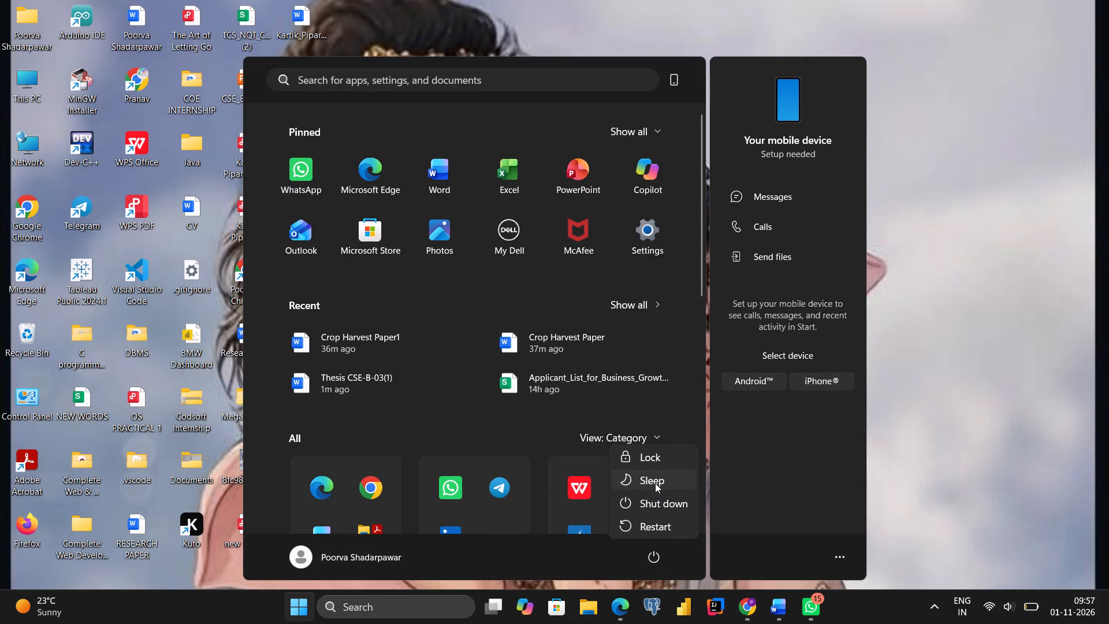